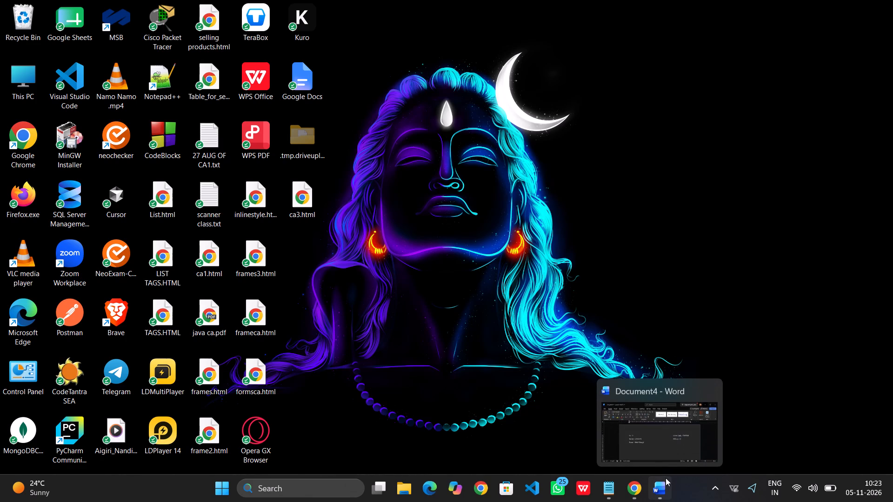
Switch to the open Document4 in Word and maximize its window.
click(670, 442)
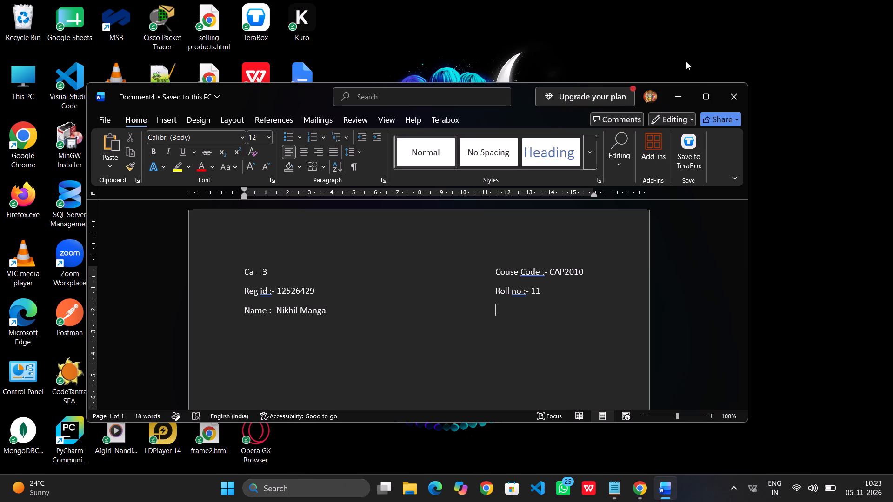
click(697, 91)
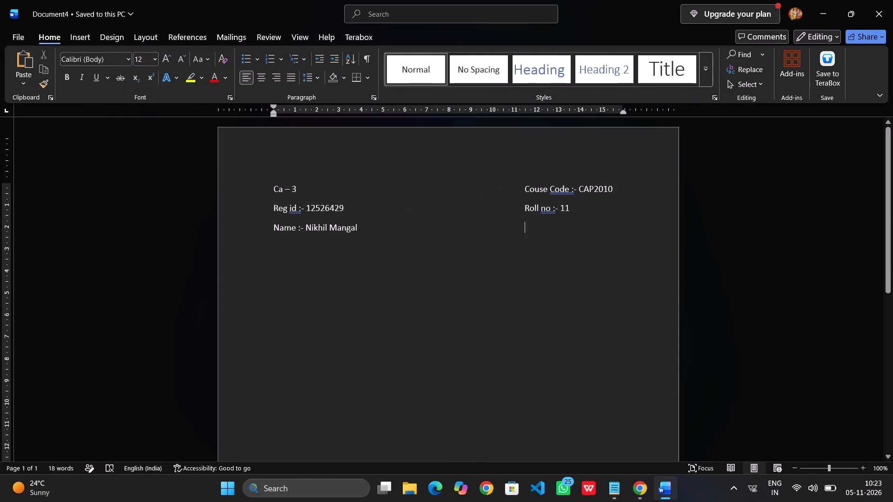
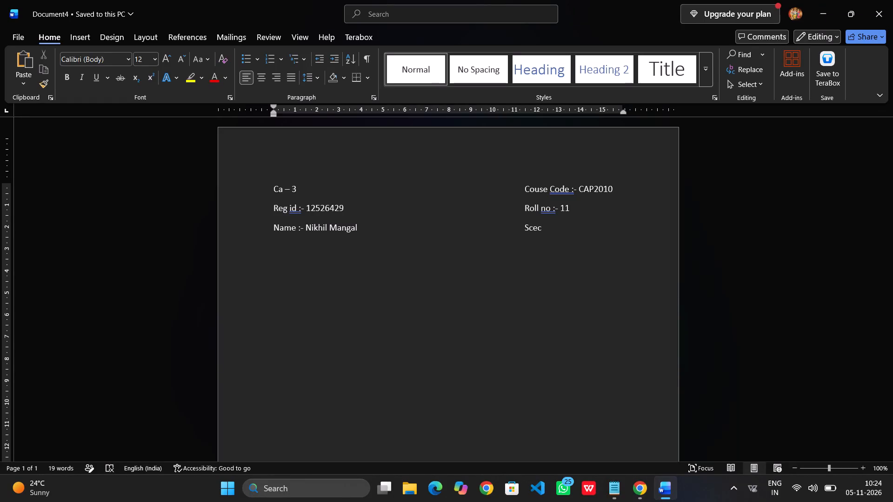
Complete the section line under the roll number so it reads "Scectin :- D1P2501".
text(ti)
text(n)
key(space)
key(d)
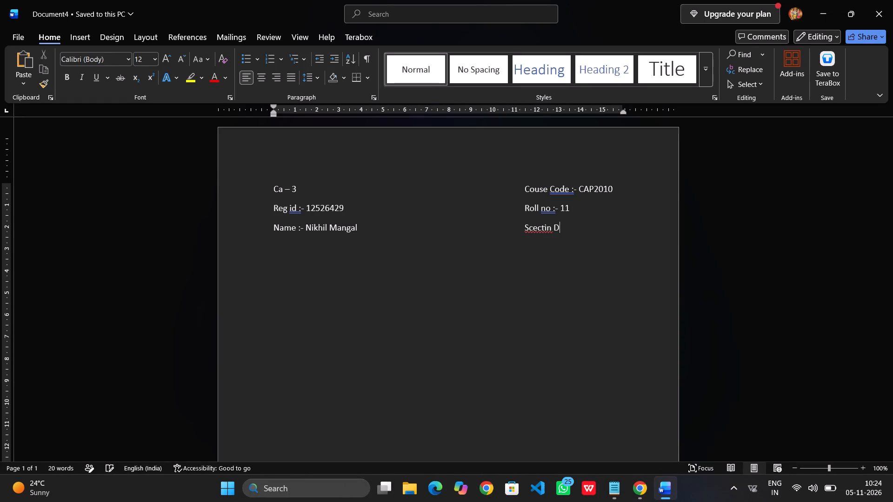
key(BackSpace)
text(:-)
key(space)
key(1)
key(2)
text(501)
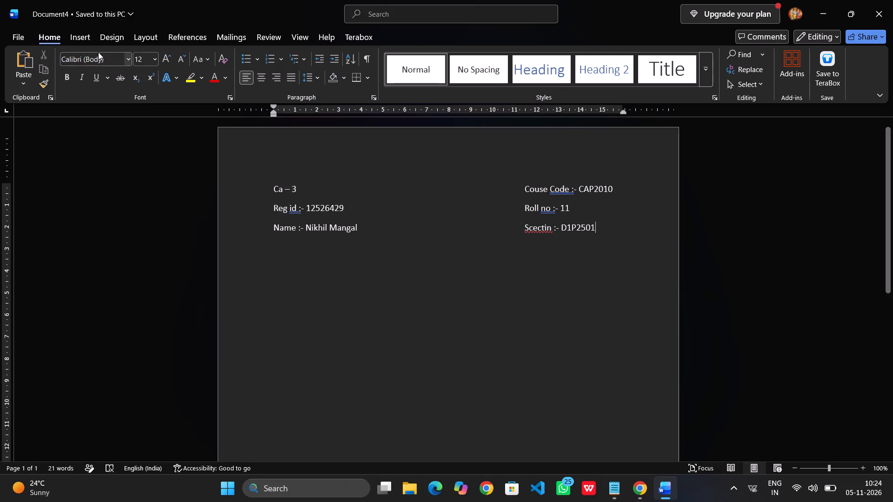
Save the document as Ca3.docx in the sem-3-pdfs folder.
click(18, 37)
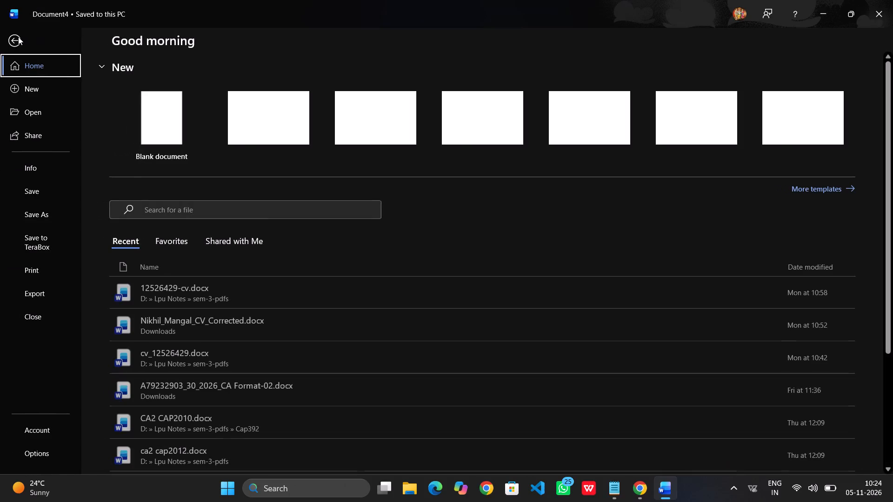
click(33, 192)
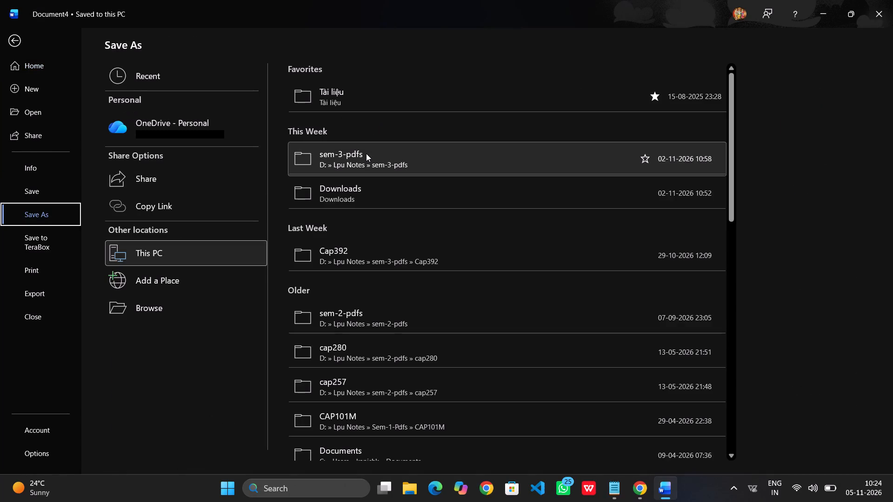
click(366, 153)
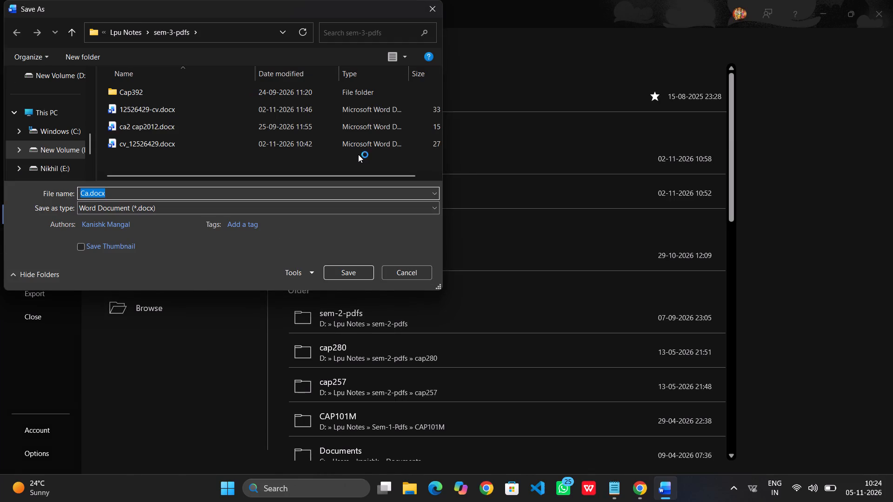
key(Left)
key(Left)
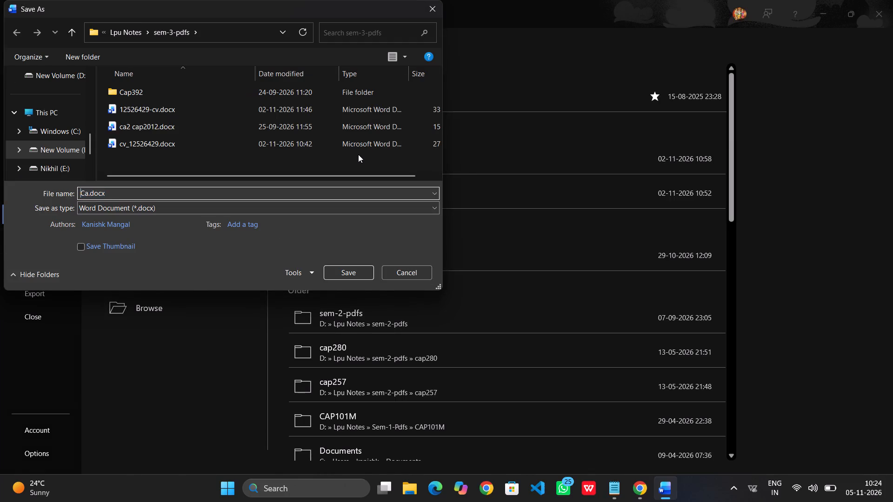
key(Right)
key(Right)
key(3)
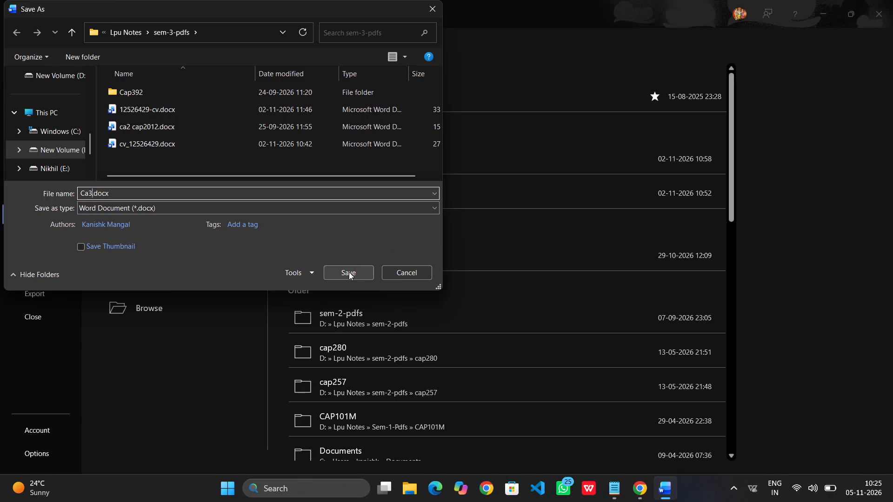
click(352, 284)
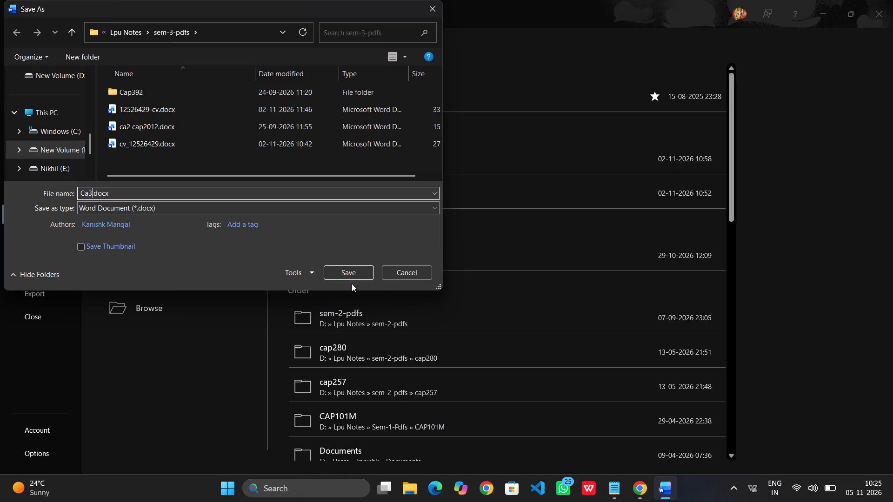
click(351, 274)
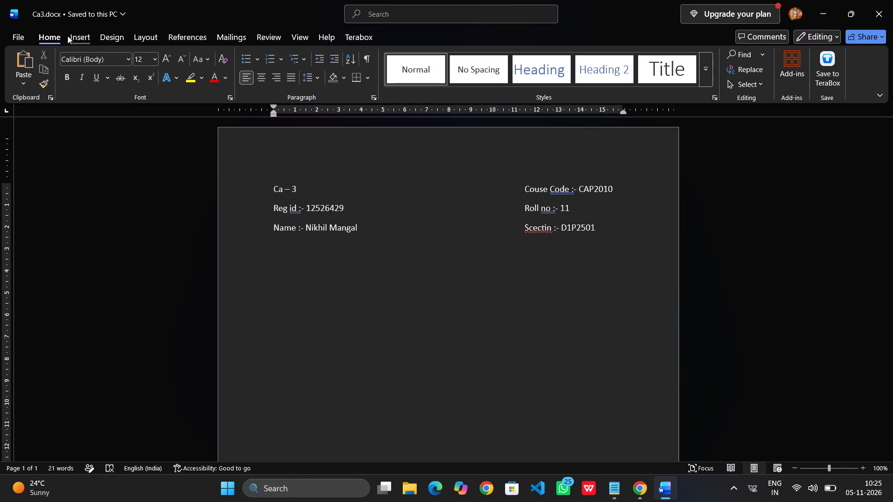
Start saving a copy in the sem-3-pdfs folder, entering Ca3-cap2010.docx as its file name.
click(18, 38)
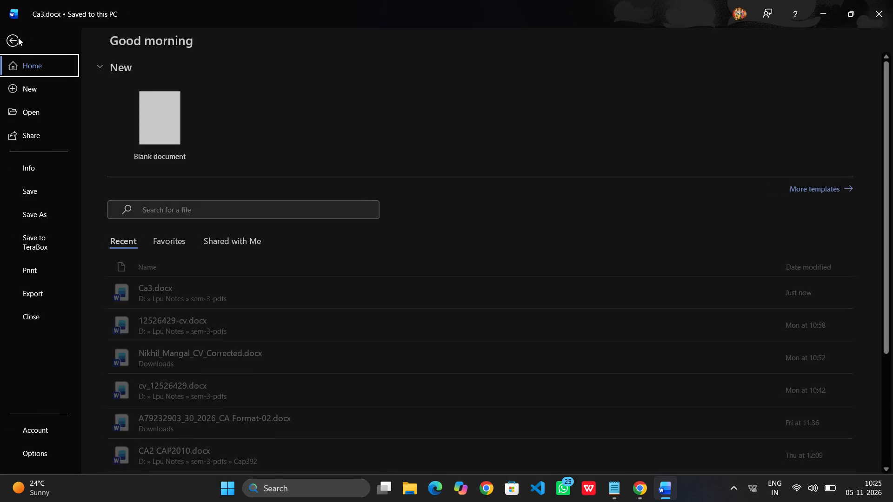
click(33, 212)
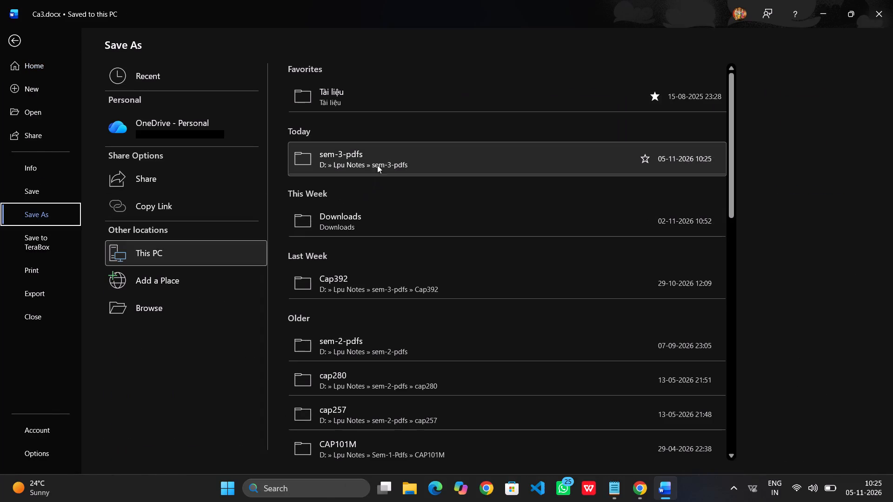
click(376, 160)
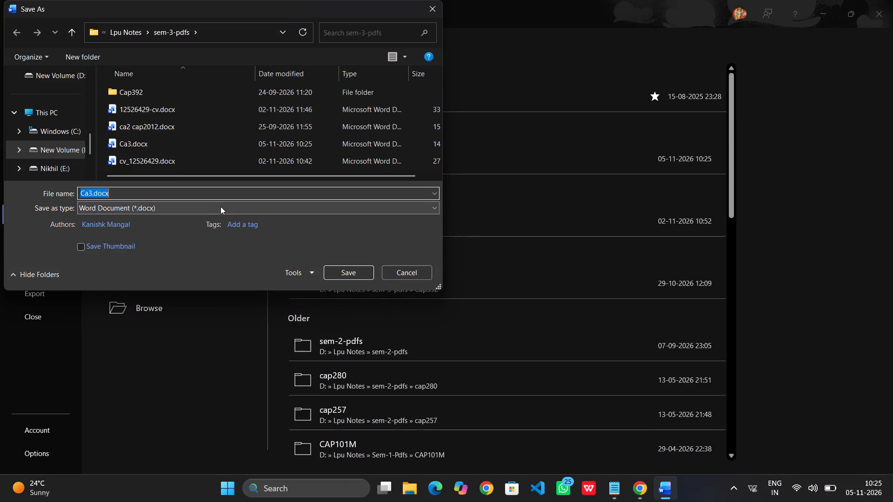
click(92, 192)
key(minus)
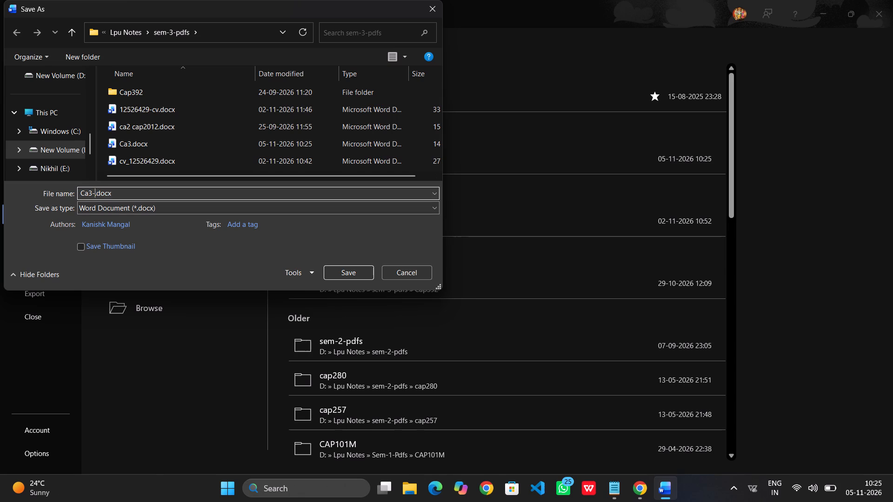
text(cap2010)
Replace the hyphen in the copy's file name with a space, making it Ca3 cap2010.docx.
key(Left)
key(Left)
key(Left)
key(Left)
key(Left)
key(Left)
key(Left)
key(BackSpace)
key(space)
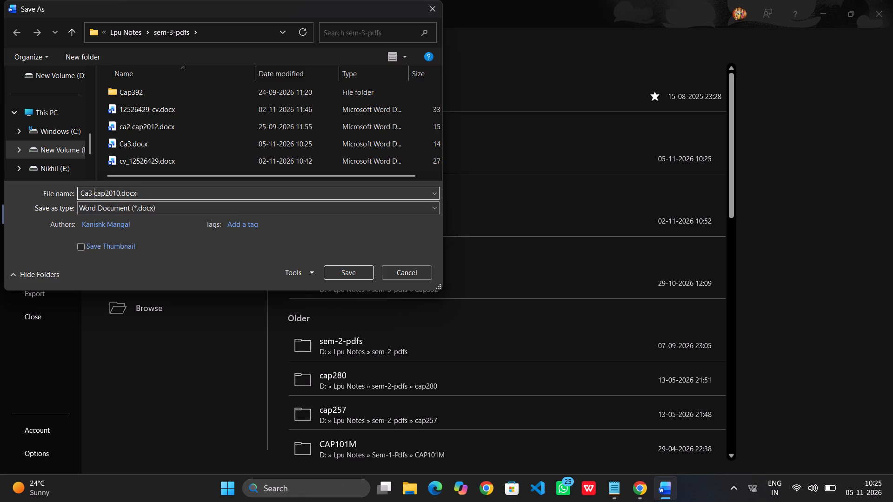
key(Right)
key(Right)
key(Right)
key(Right)
key(Right)
key(Right)
key(Right)
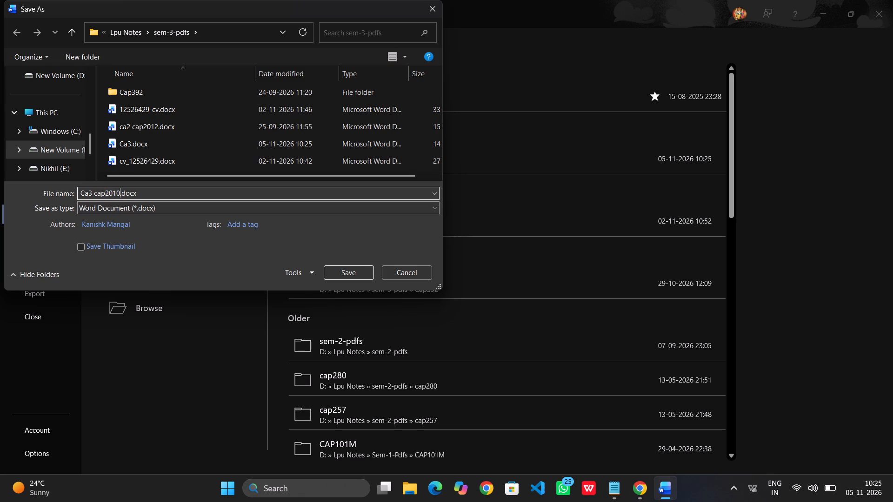
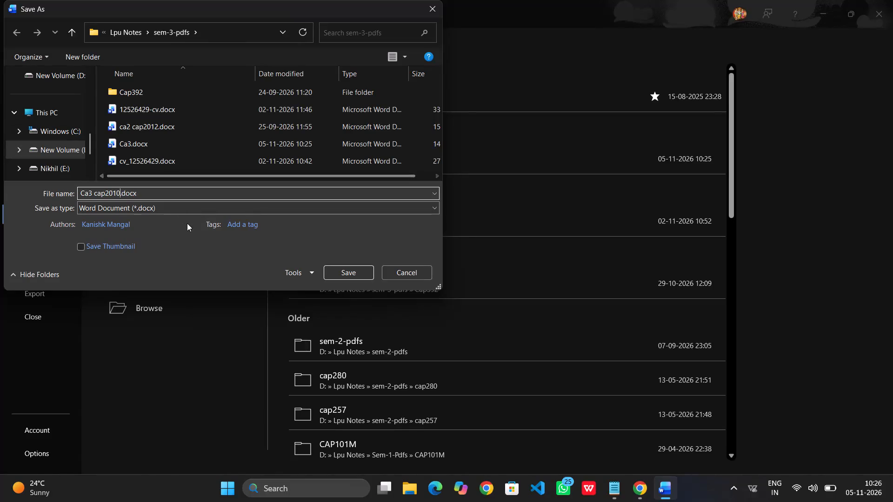
click(309, 210)
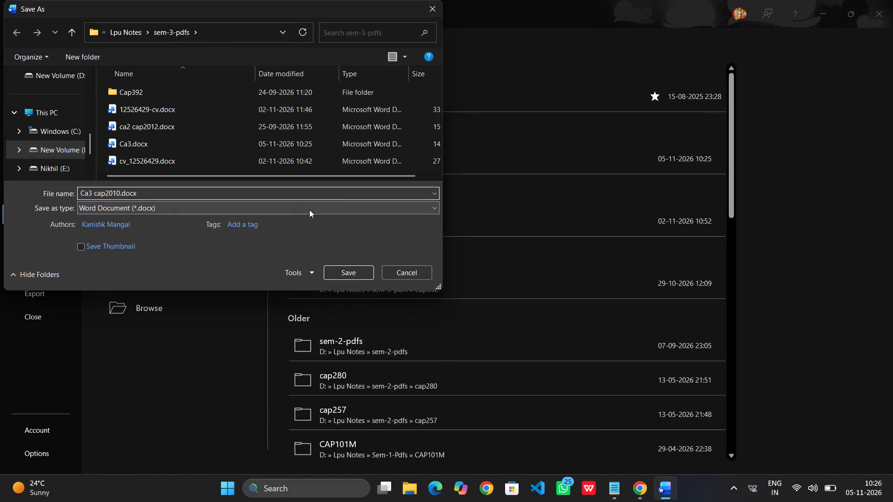
click(280, 276)
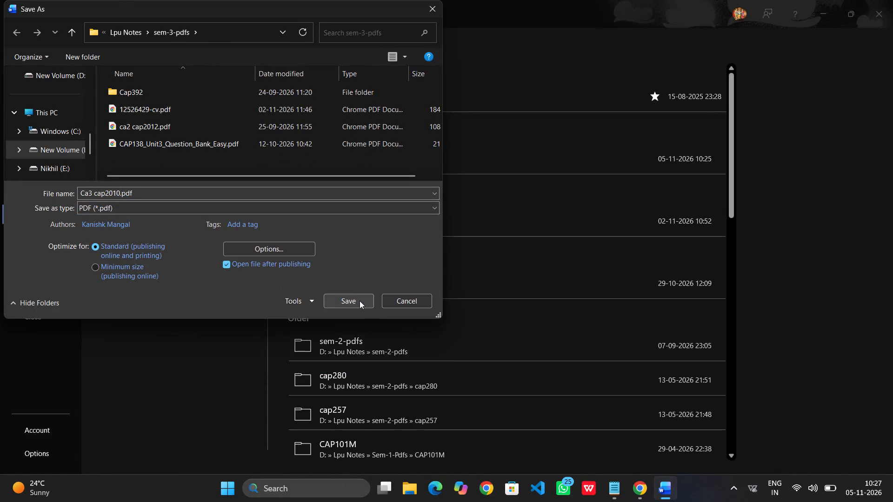
click(360, 301)
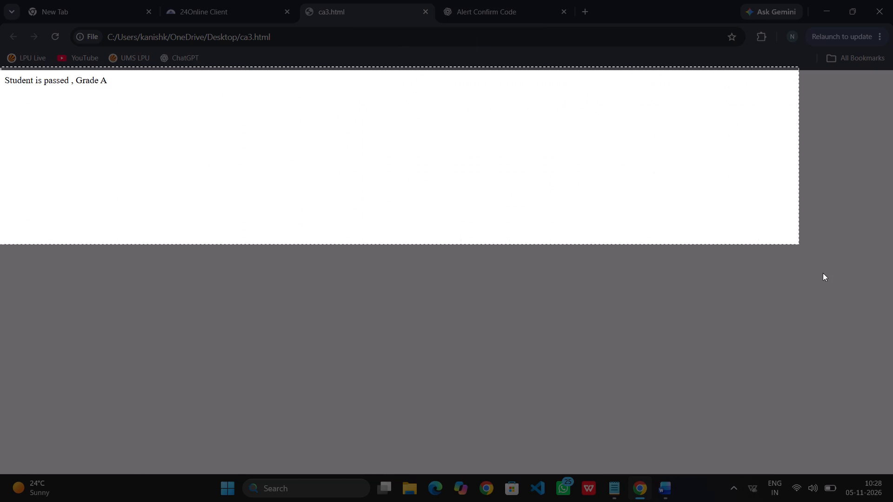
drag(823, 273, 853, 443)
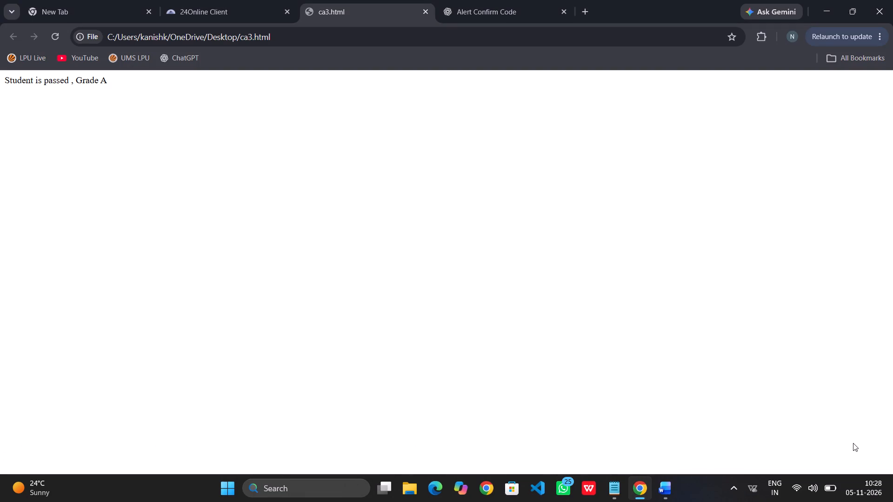
Close the Alert Confirm Code chat and the ca3.html page in Chrome.
click(565, 15)
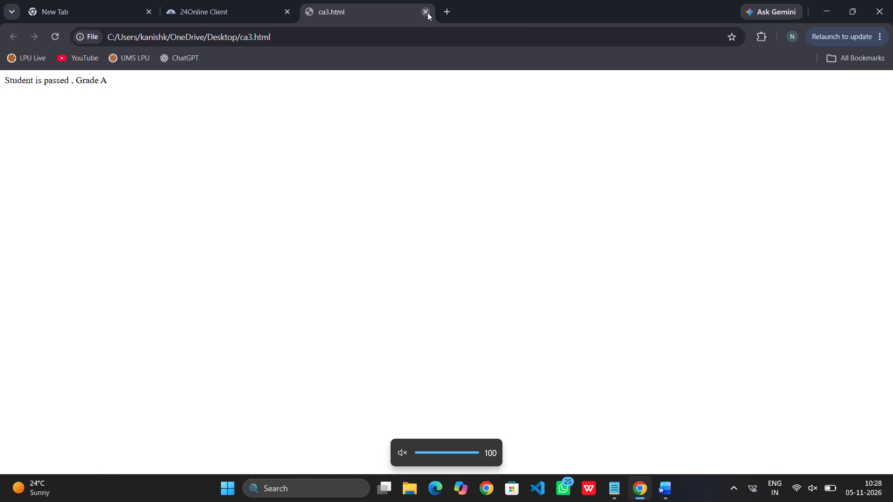
click(427, 13)
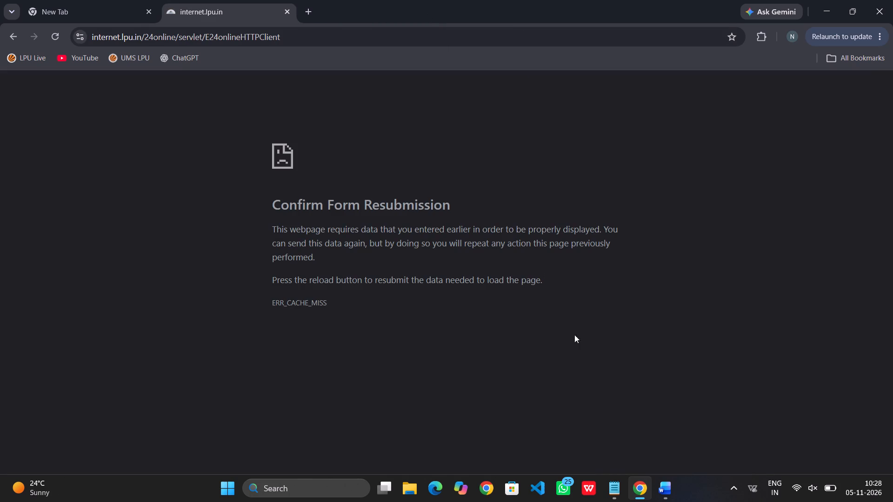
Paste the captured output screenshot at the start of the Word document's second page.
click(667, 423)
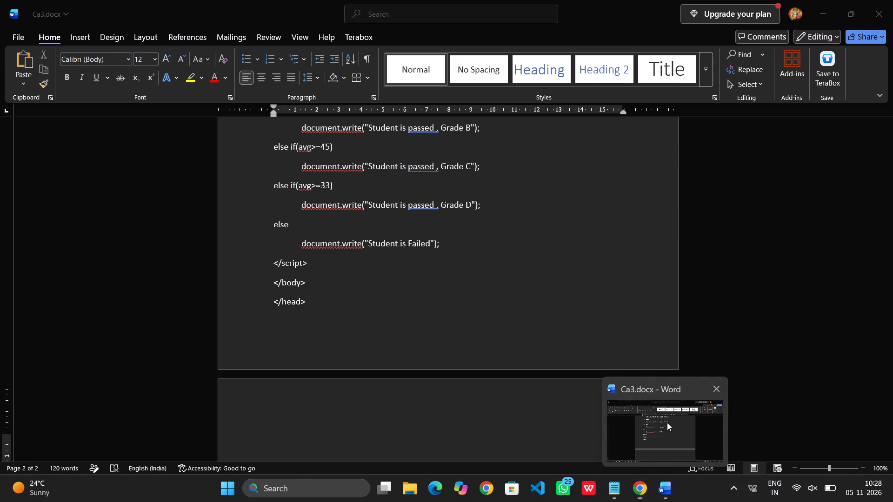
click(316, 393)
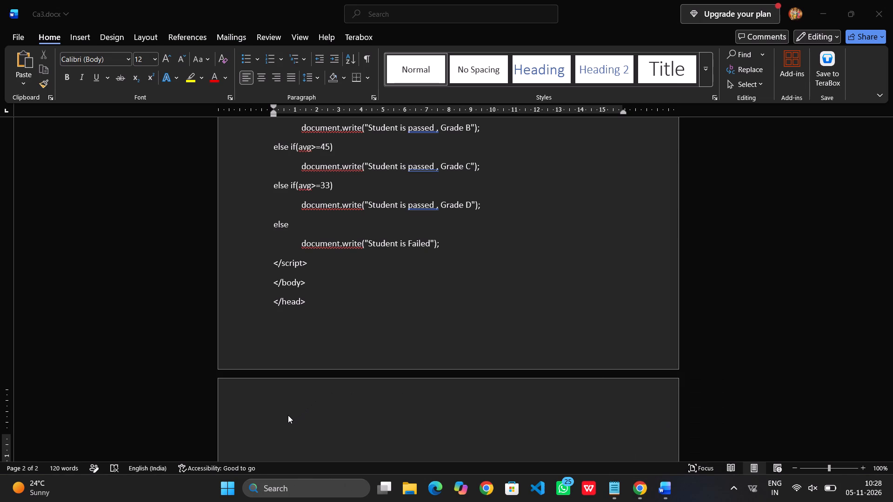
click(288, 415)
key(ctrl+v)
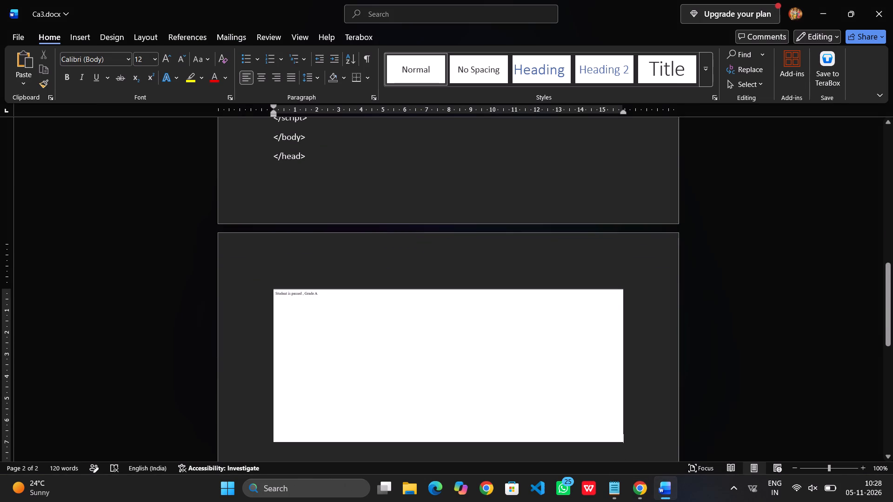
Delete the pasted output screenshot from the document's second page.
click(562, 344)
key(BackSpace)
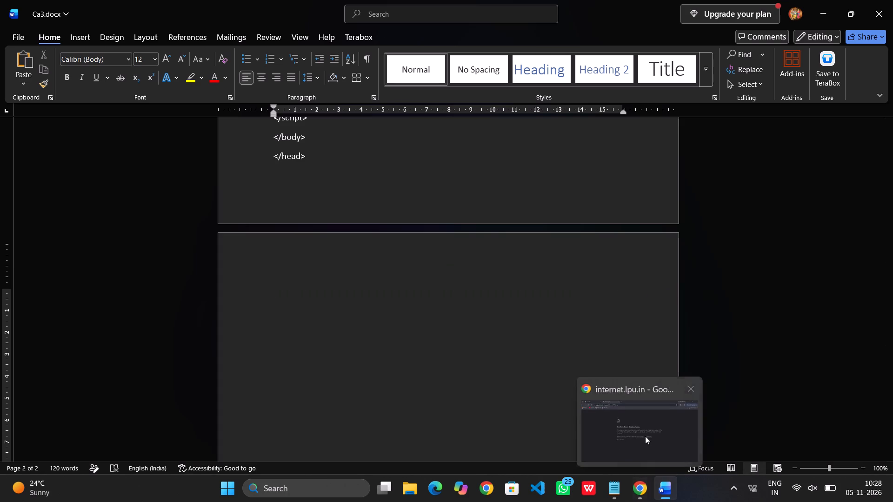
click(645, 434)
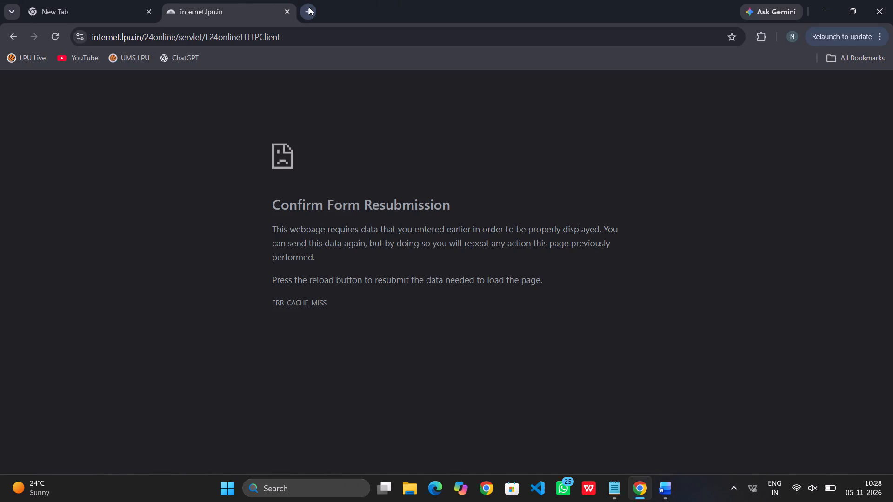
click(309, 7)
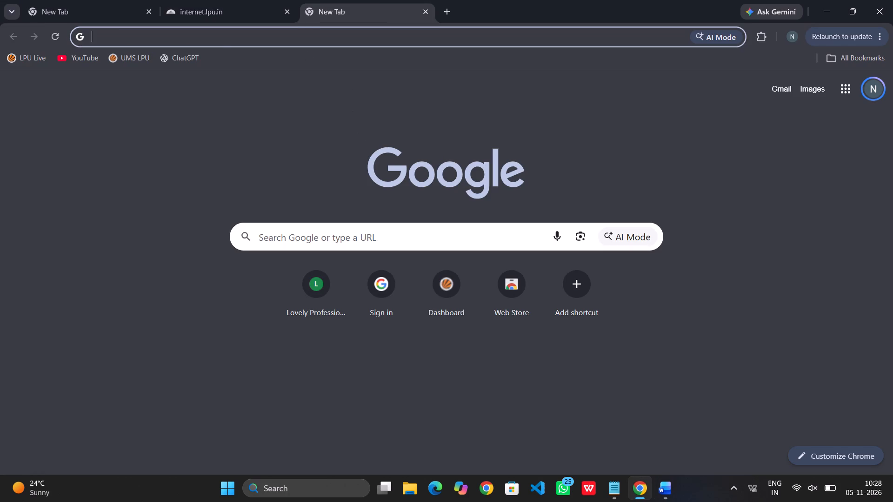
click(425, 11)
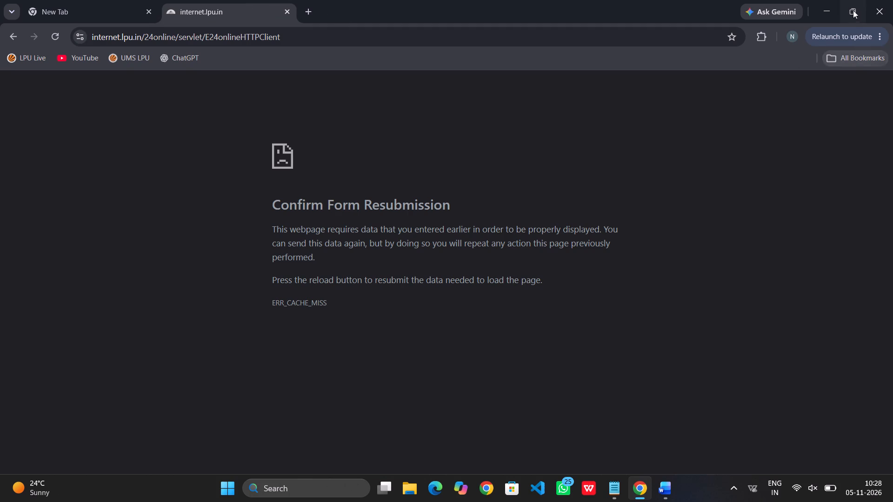
Minimize the Chrome, Word and Notepad windows to show the desktop.
click(815, 10)
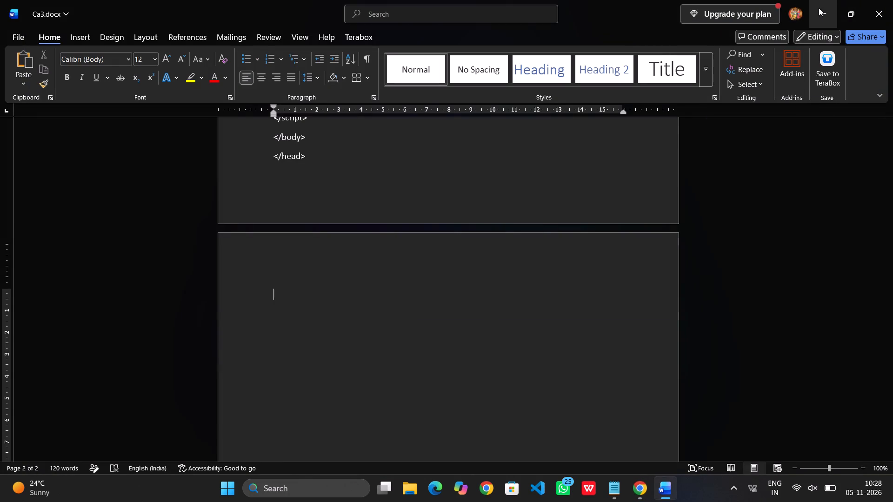
click(818, 8)
click(821, 8)
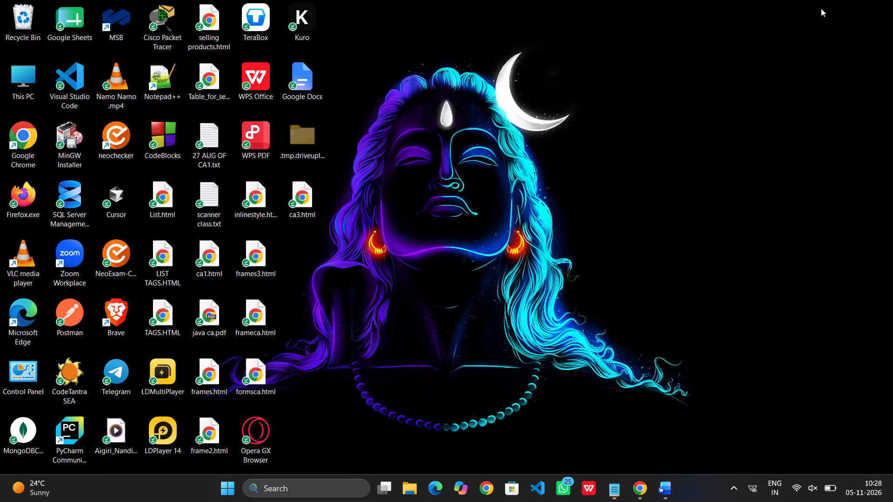
Run ca3.html from the desktop in Chrome with marks Maths 89, Science 78, Hindi 98, English 68 and Sanskrit 98.
click(302, 196)
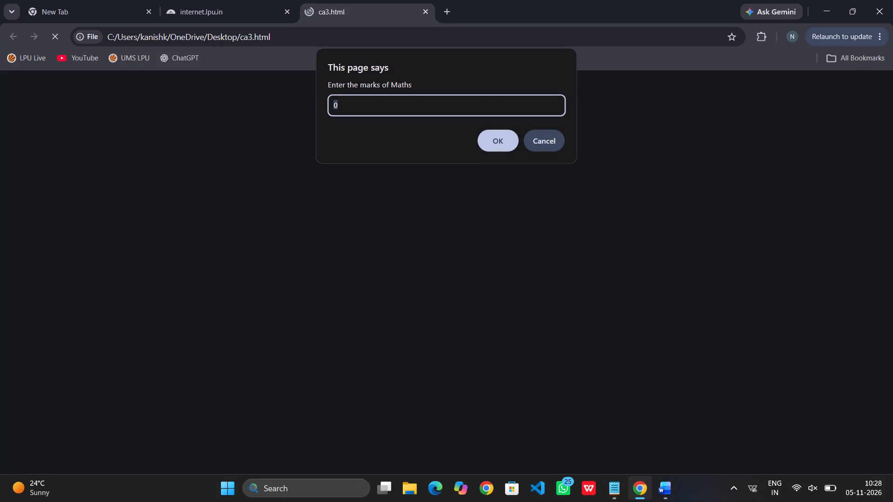
text(89)
click(500, 145)
text(78)
click(497, 140)
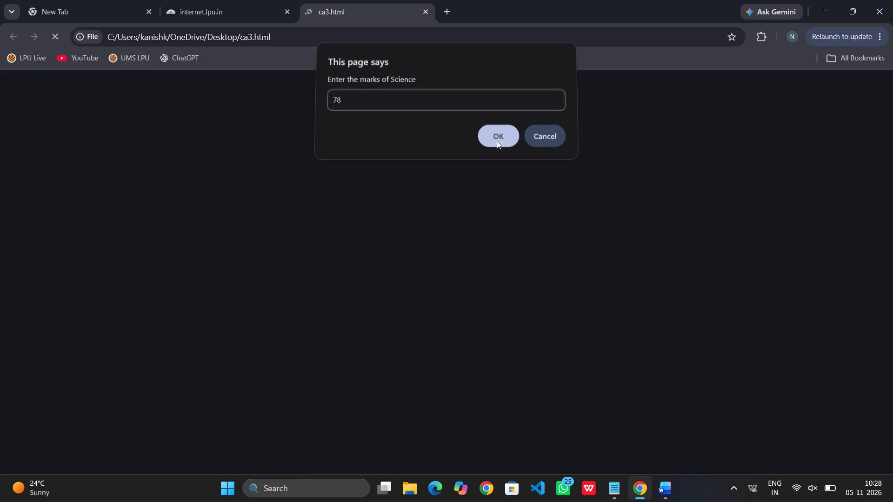
text(98)
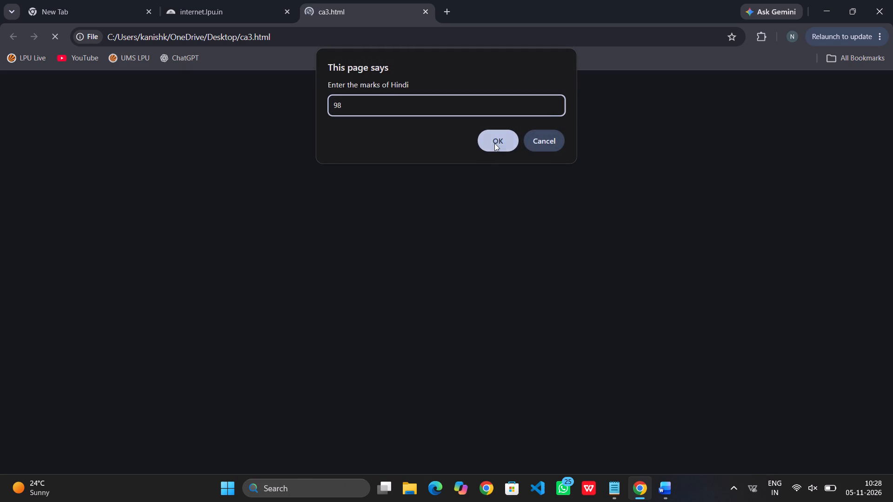
click(493, 143)
text(68)
click(498, 138)
text(98)
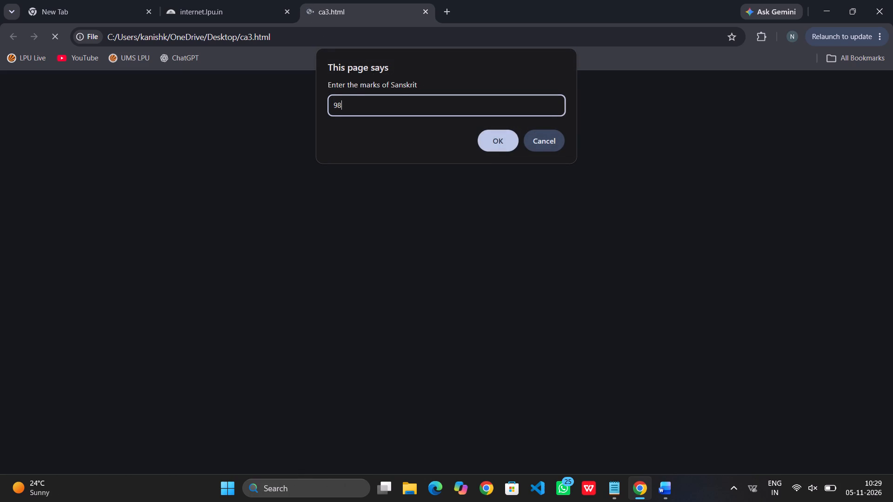
click(492, 139)
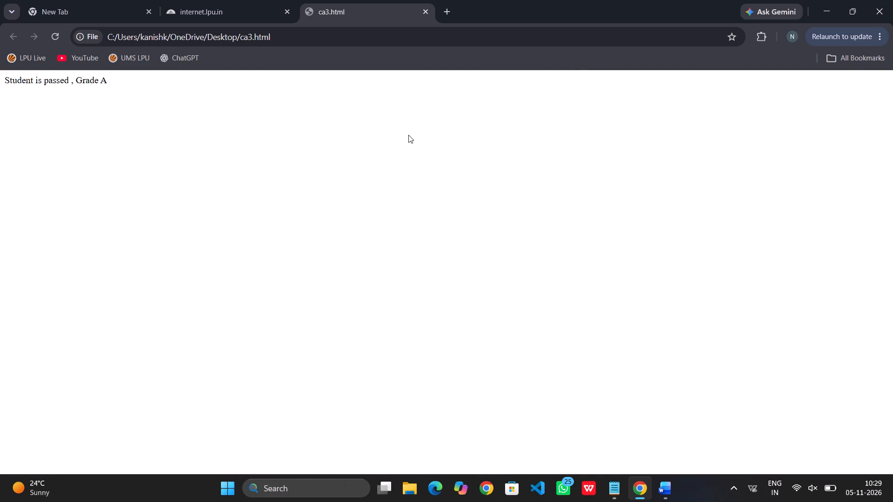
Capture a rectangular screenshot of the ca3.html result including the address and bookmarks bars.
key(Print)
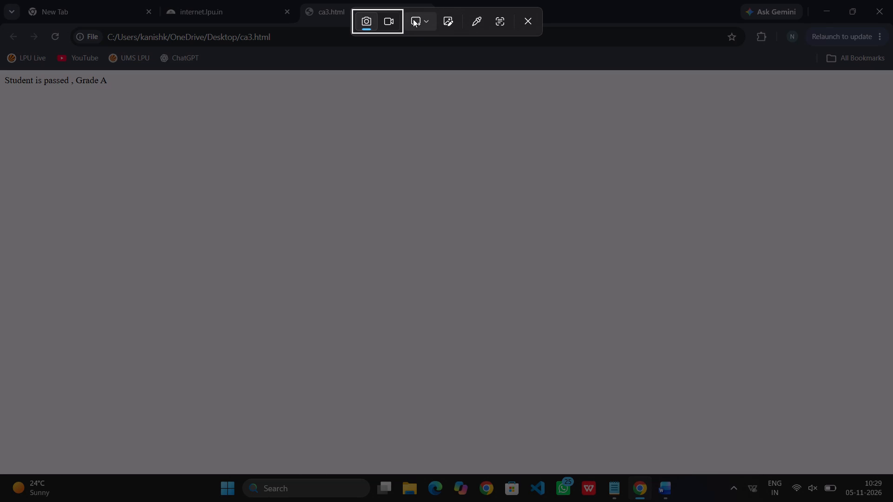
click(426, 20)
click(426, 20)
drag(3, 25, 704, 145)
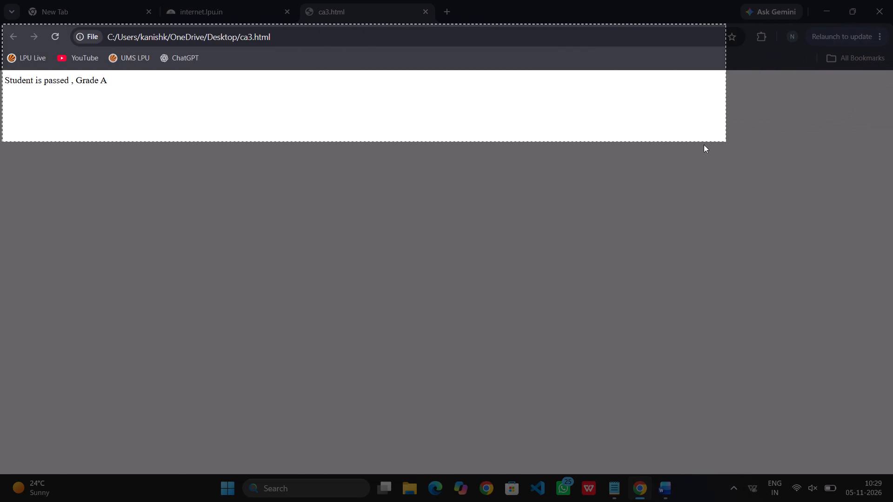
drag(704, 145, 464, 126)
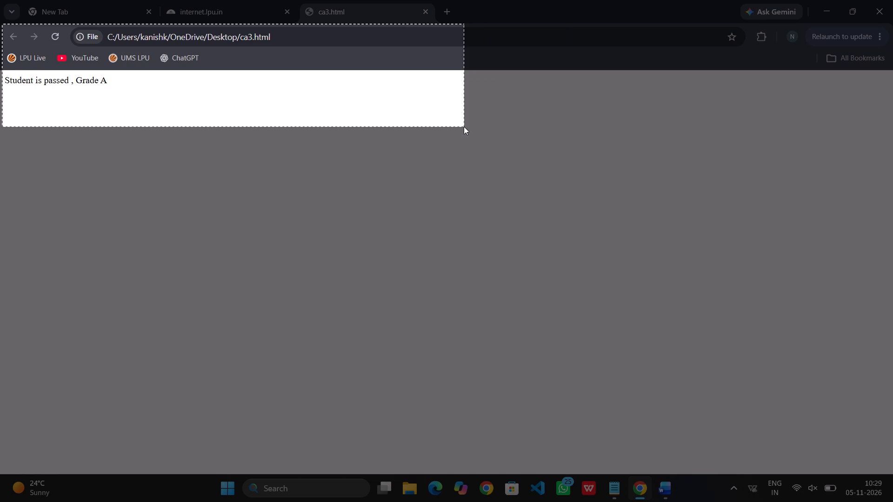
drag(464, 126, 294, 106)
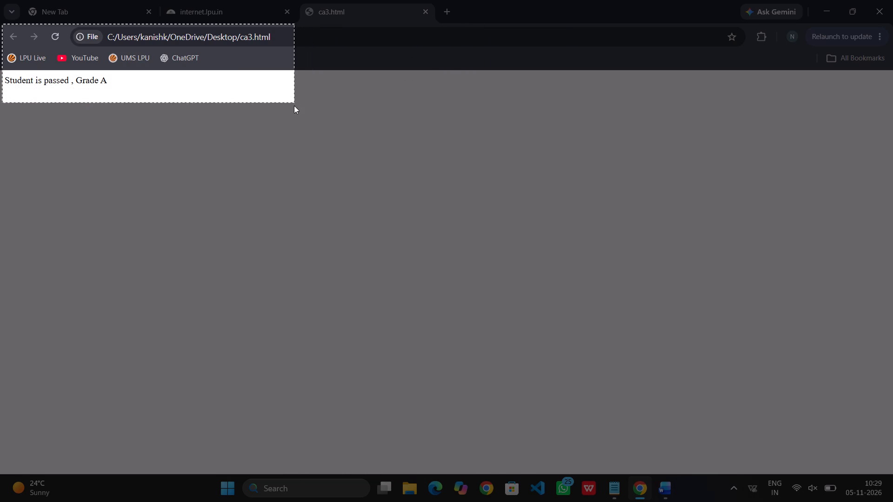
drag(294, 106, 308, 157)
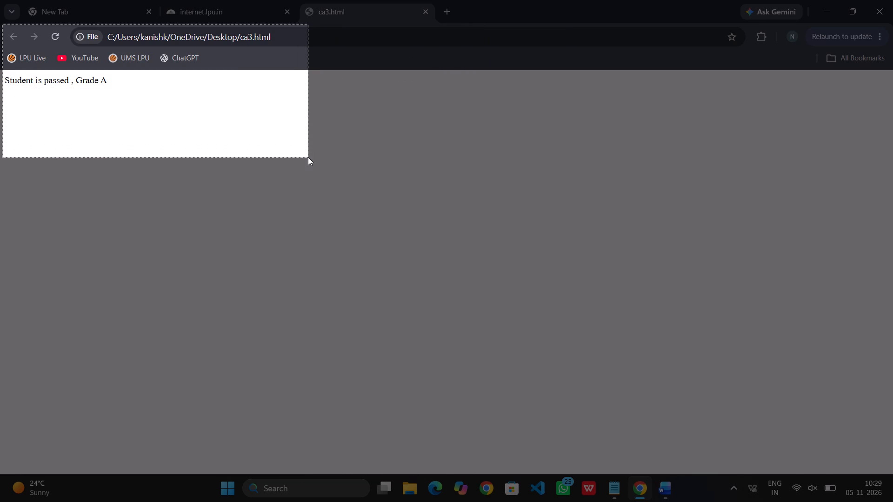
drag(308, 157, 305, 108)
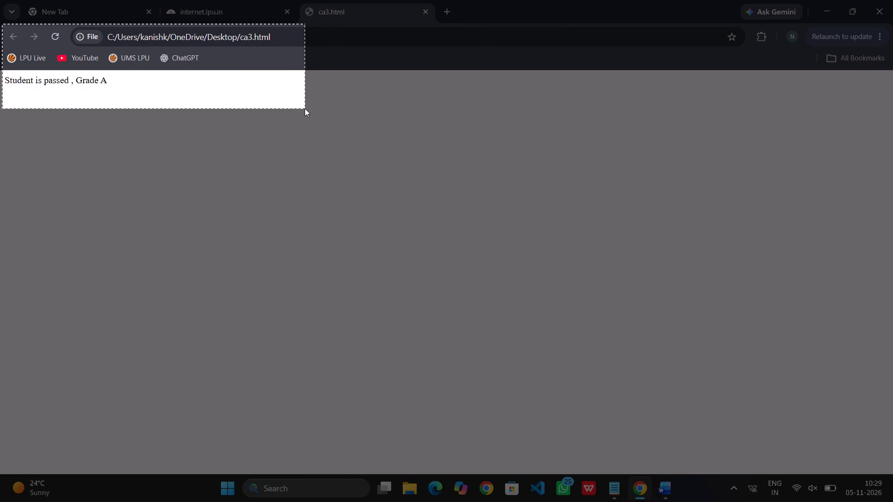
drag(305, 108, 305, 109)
Capture a rectangular screenshot of only the ca3.html page's result text with some white space around it.
key(Print)
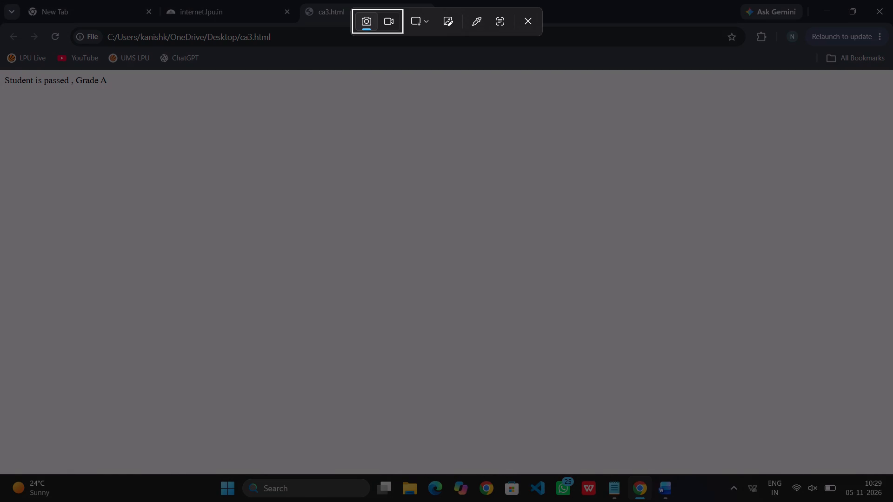
click(428, 20)
click(428, 20)
drag(0, 66, 188, 133)
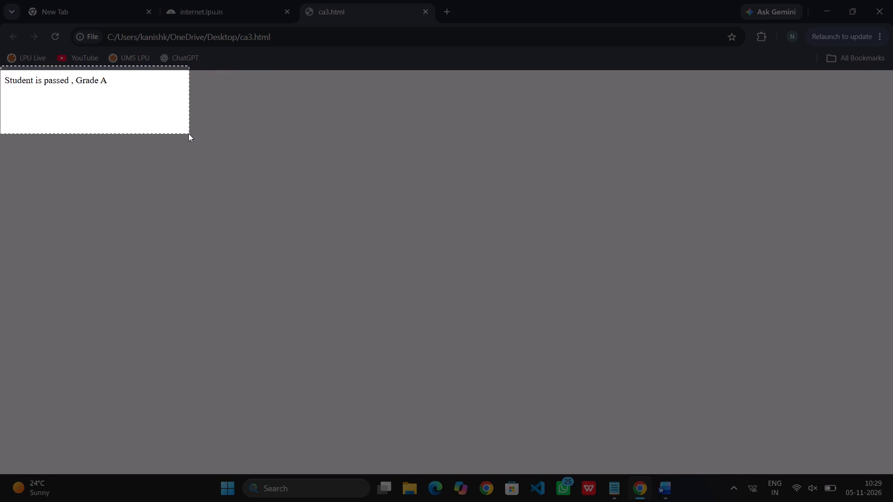
drag(188, 133, 178, 122)
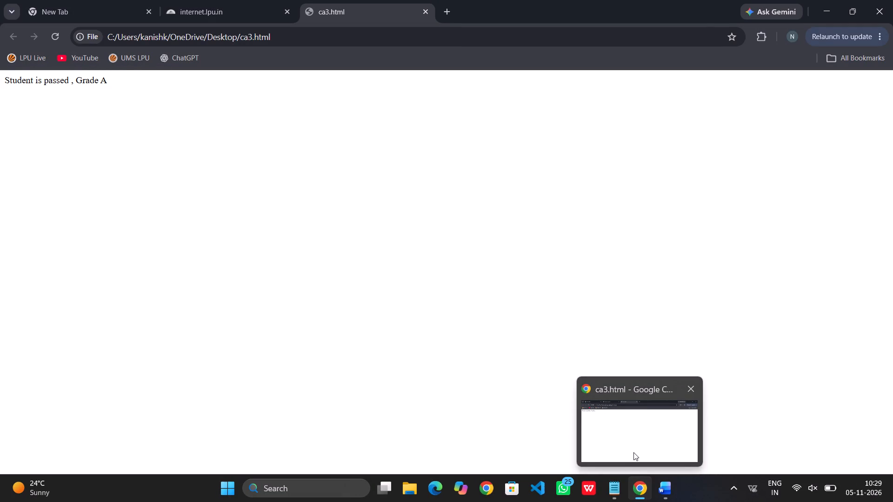
Switch to the Ca3.docx document in Word and paste the captured output screenshot at the start of its second page.
click(673, 426)
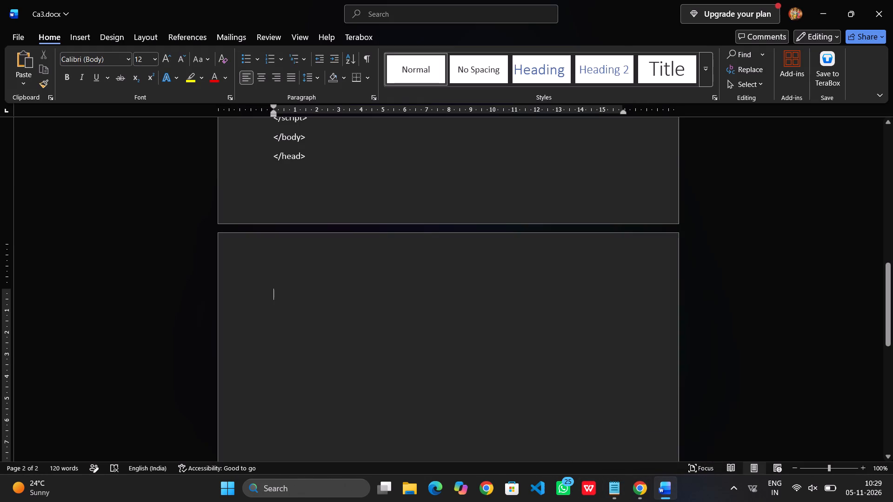
key(ctrl+v)
click(403, 324)
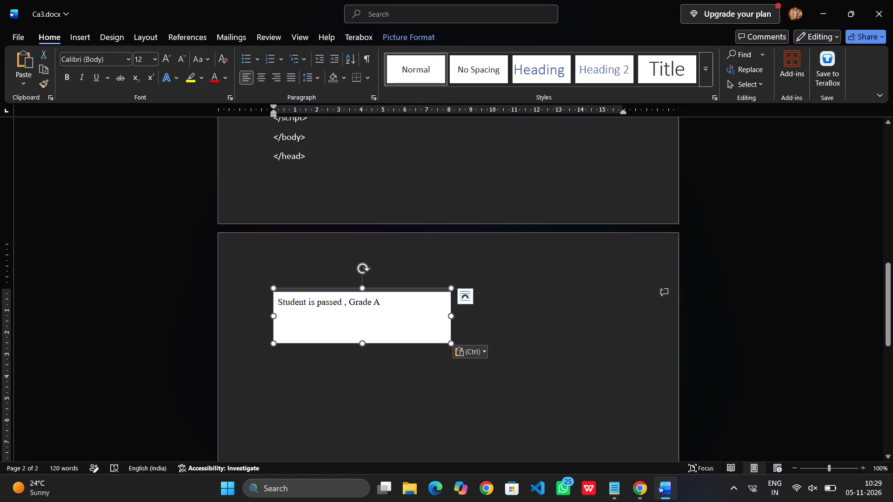
Resize the pasted output screenshot horizontally to about 7.9 cm wide, keeping its height.
drag(453, 315, 492, 319)
drag(492, 319, 467, 318)
drag(489, 317, 456, 310)
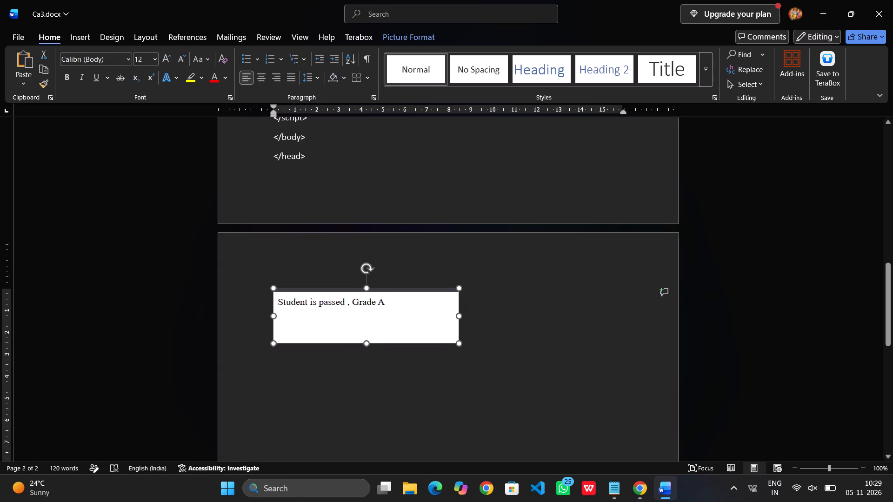
drag(456, 310, 446, 312)
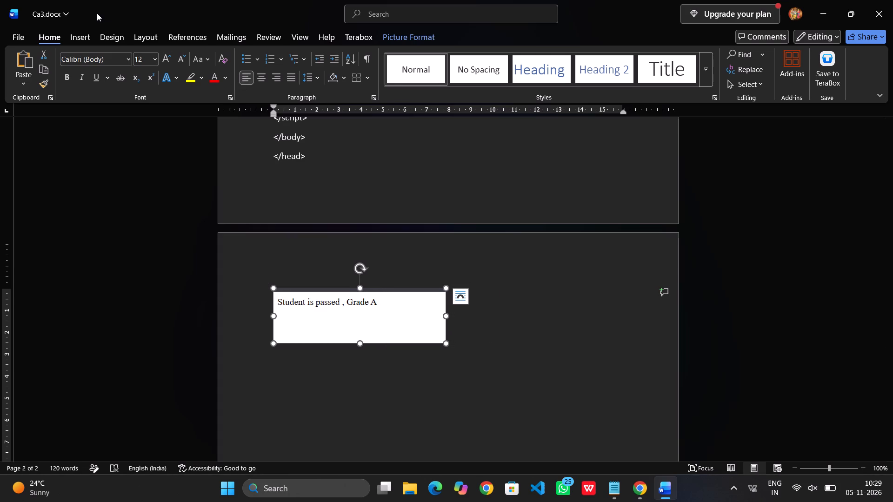
Save the document as a Word file named Ca3 cap2010.docx in the sem-3-pdfs folder.
click(20, 34)
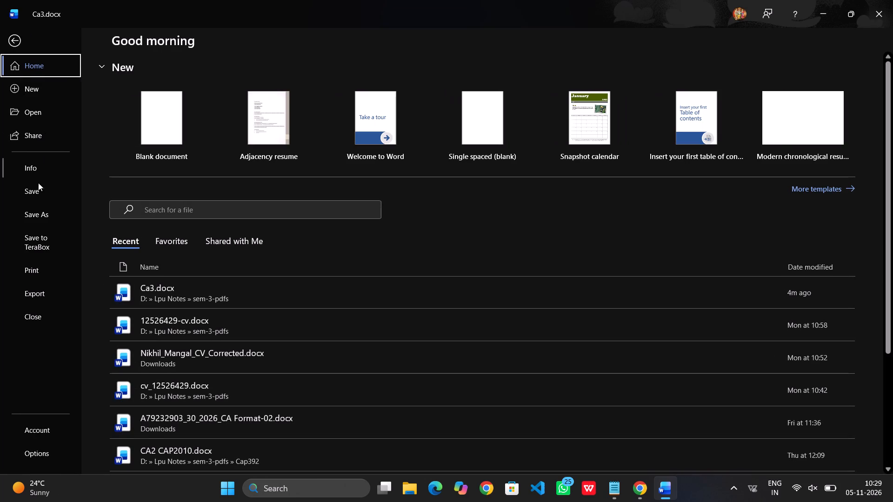
click(29, 208)
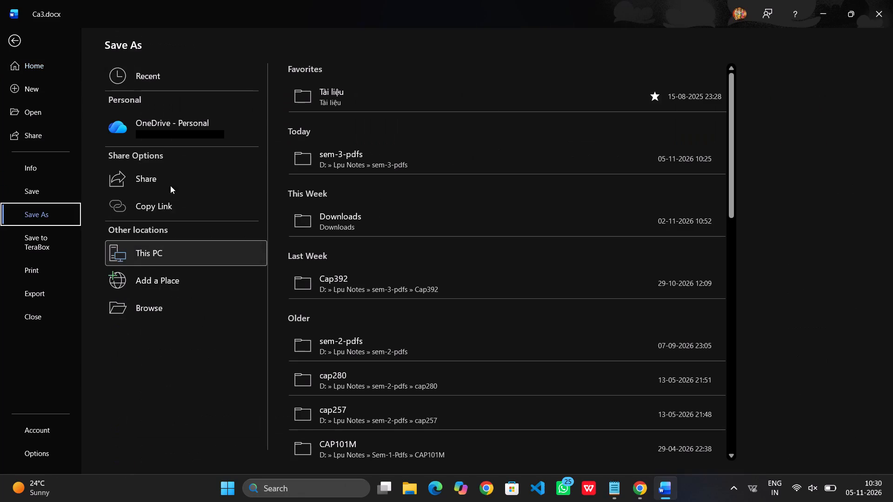
click(406, 161)
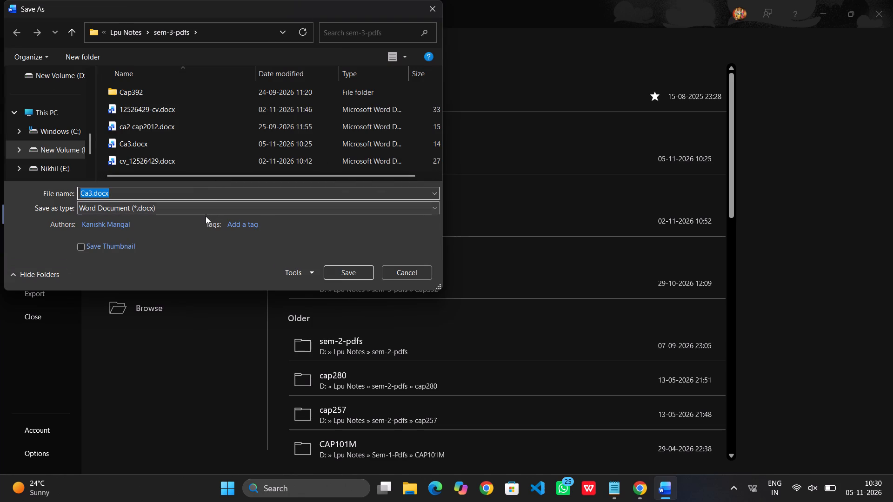
click(91, 192)
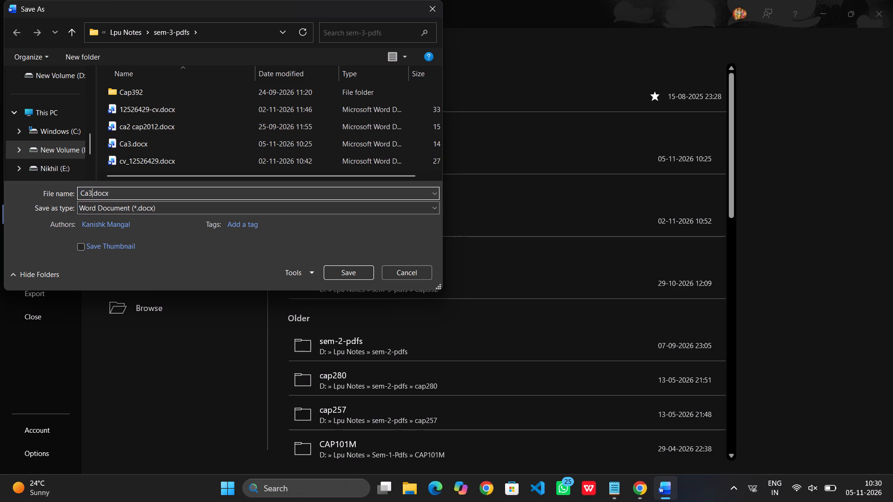
key(space)
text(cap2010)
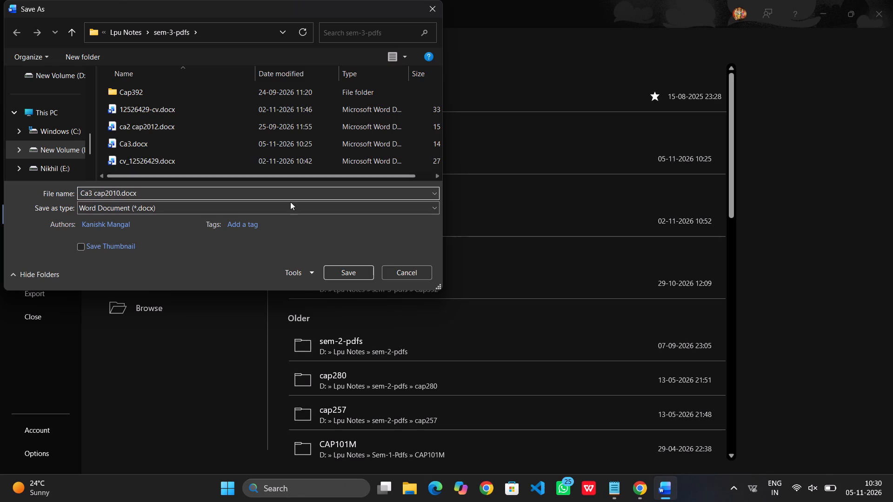
click(349, 272)
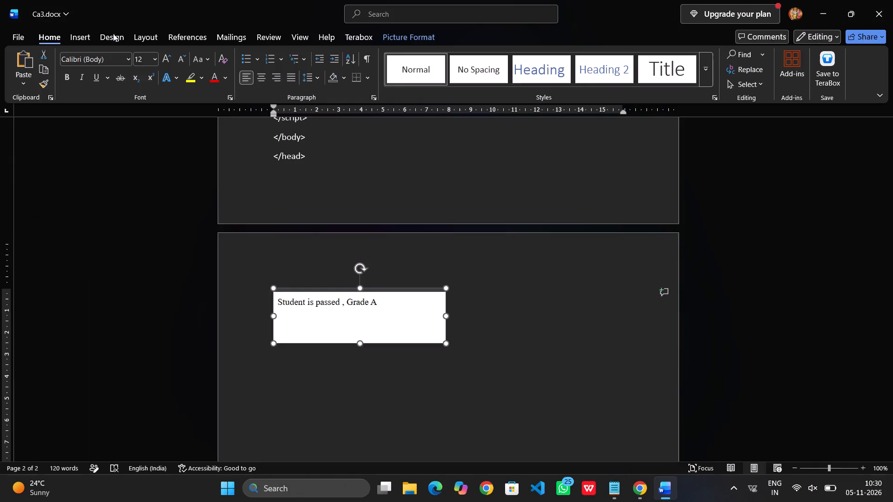
Save the document as Ca3 cap2010.pdf in the sem-3-pdfs folder, replacing the existing PDF, and look through the published pages.
click(14, 33)
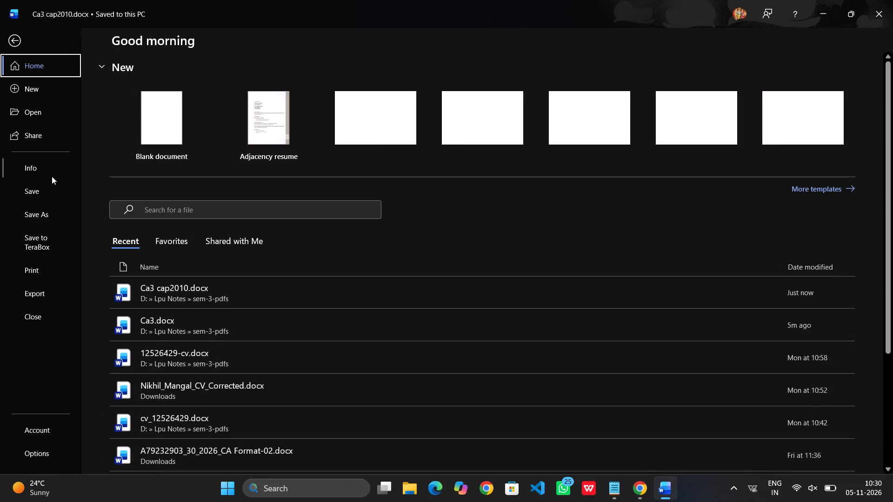
click(42, 213)
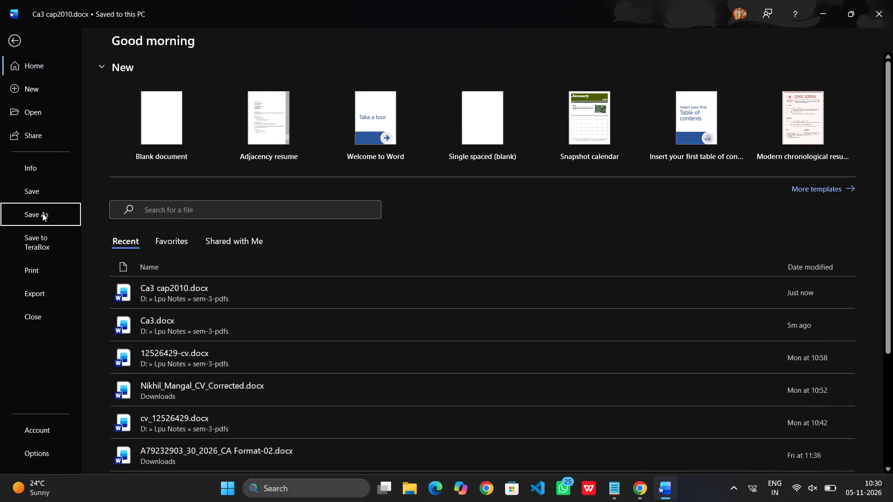
click(418, 162)
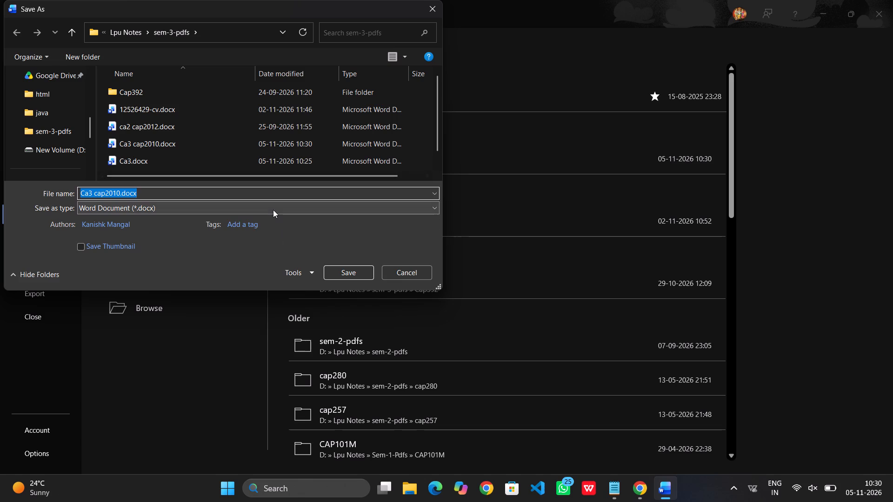
click(273, 210)
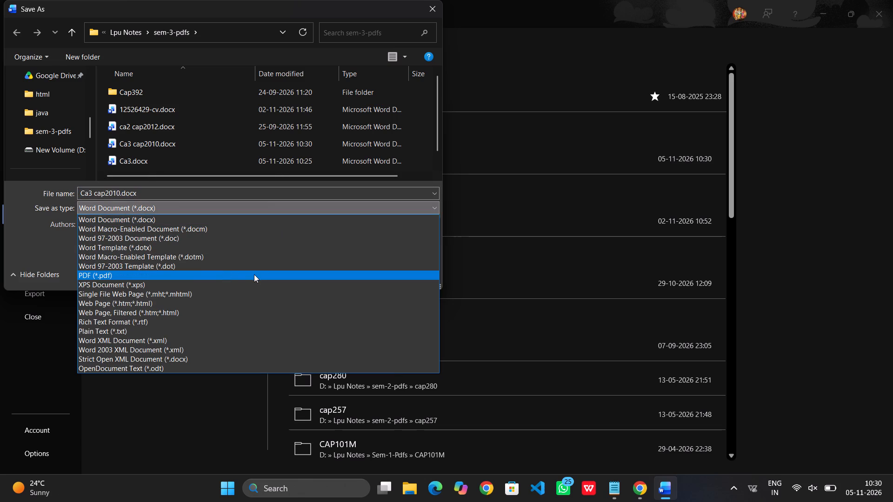
click(254, 276)
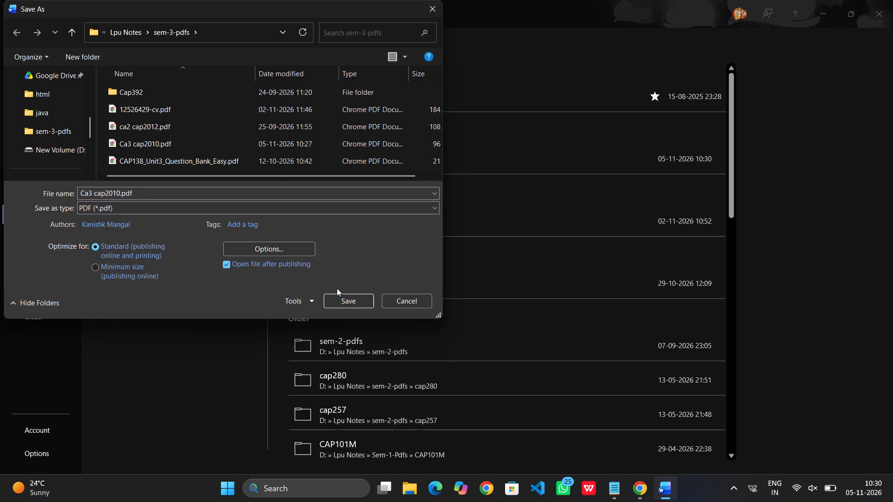
click(350, 301)
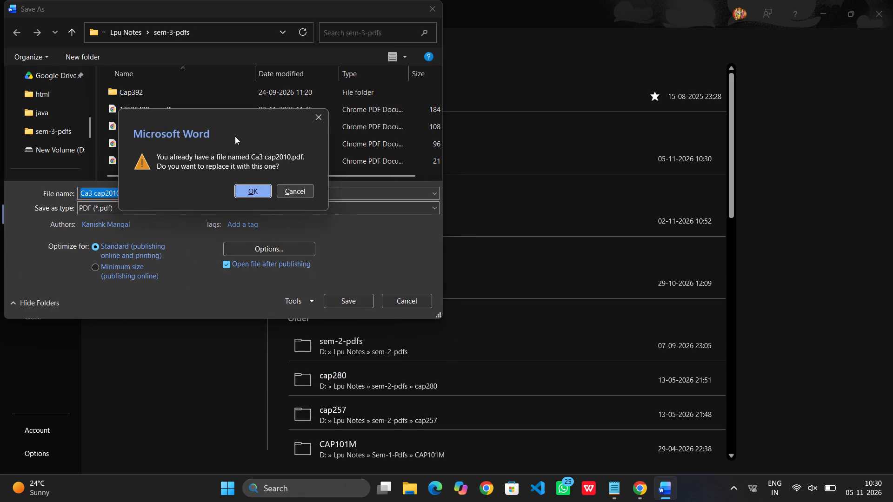
click(253, 193)
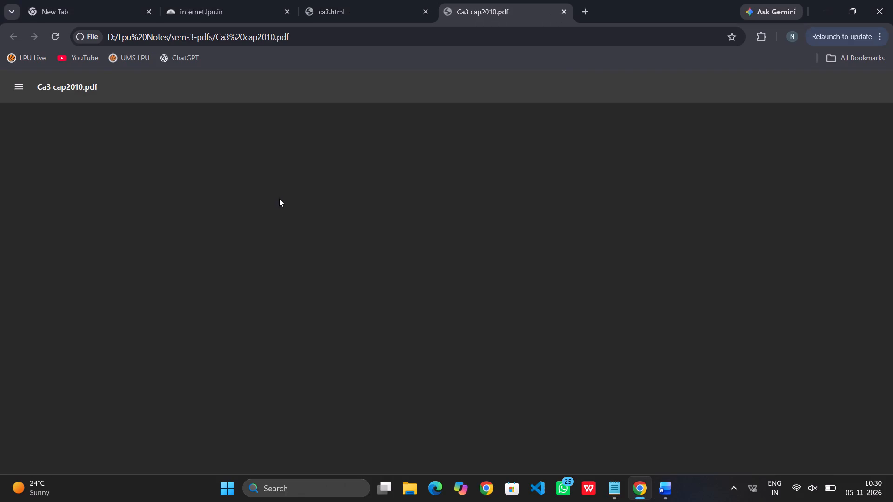
scroll(443, 359, down, 1)
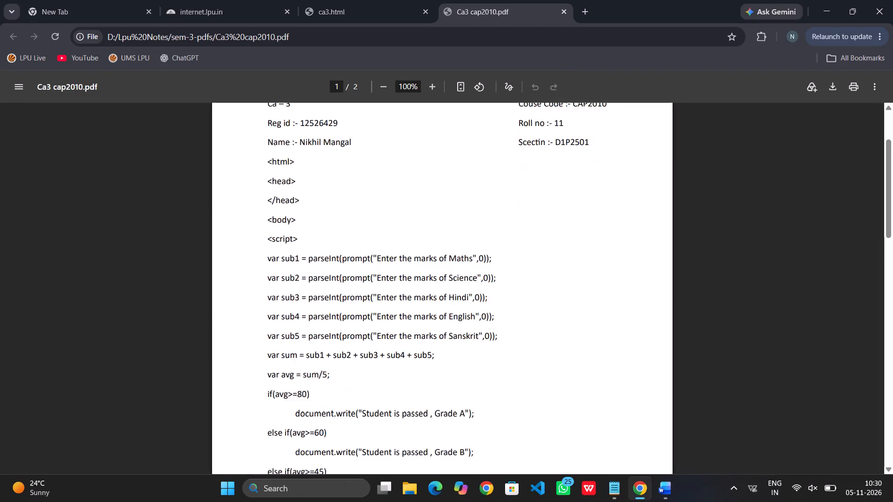
scroll(443, 359, down, 6)
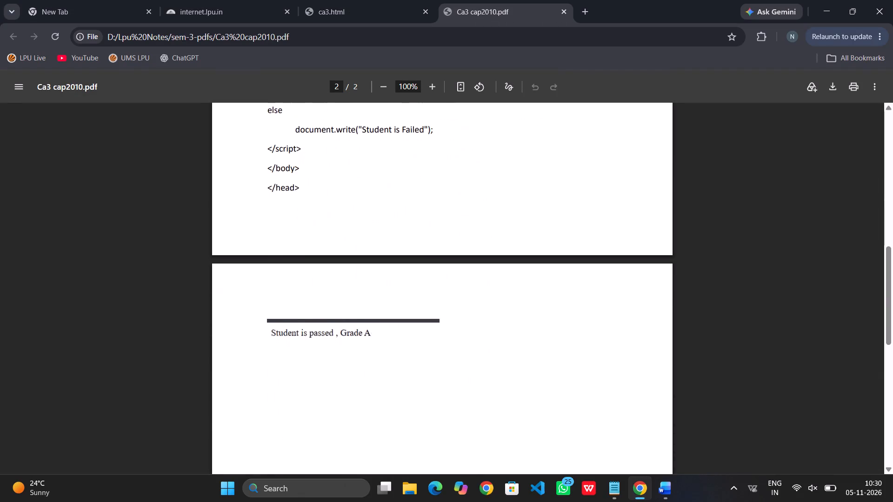
scroll(443, 359, down, 2)
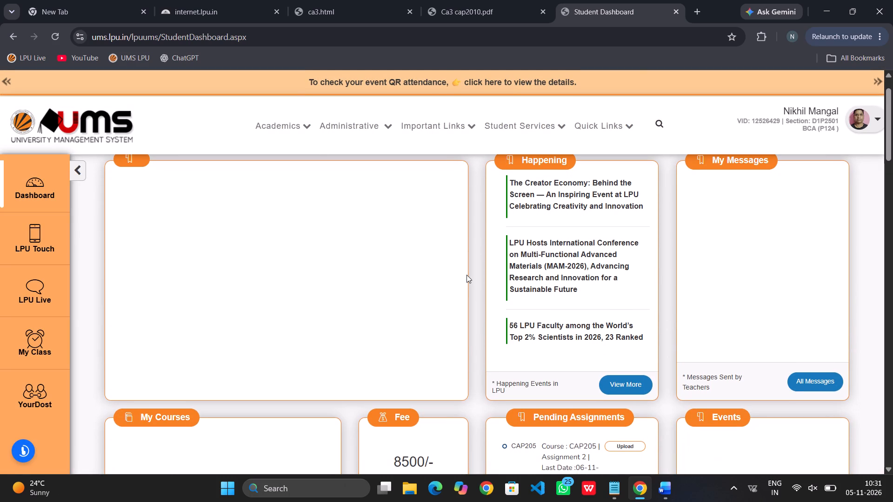
Open the Practical Upload page of the Learning Management System from the UMS student dashboard in Chrome.
scroll(481, 270, right, 1)
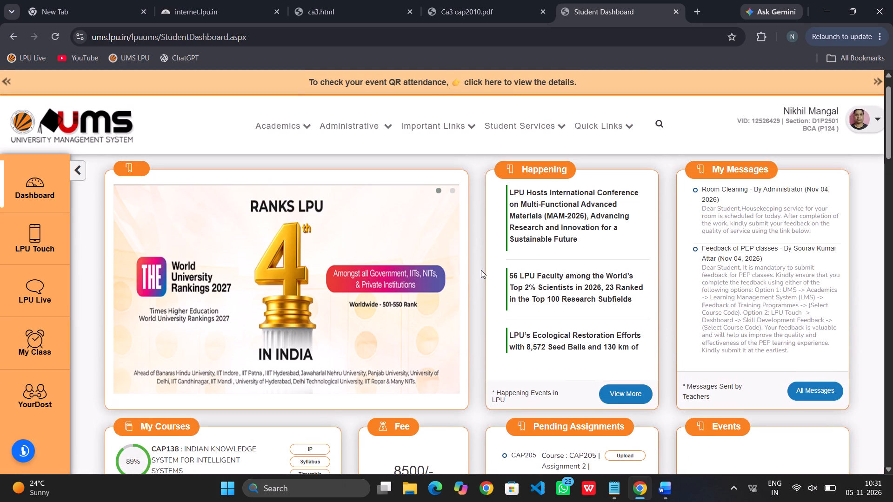
scroll(481, 270, right, 1)
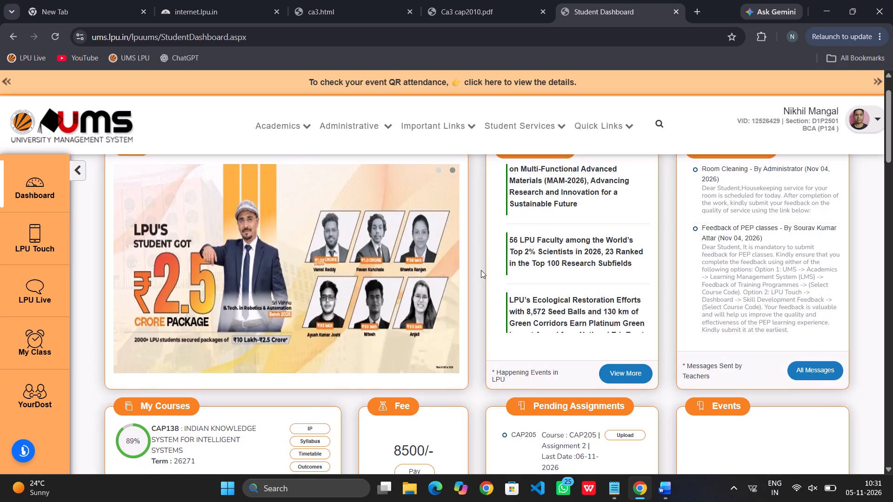
scroll(481, 270, right, 1)
scroll(481, 270, down, 2)
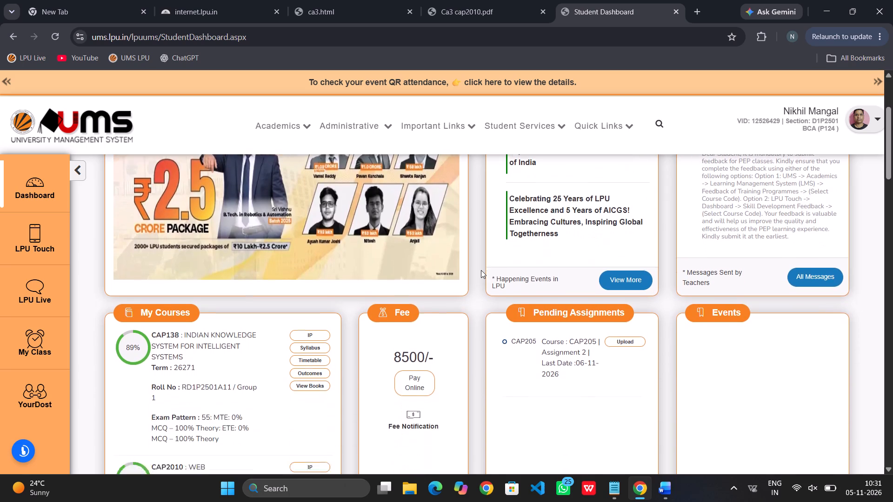
scroll(481, 270, down, 1)
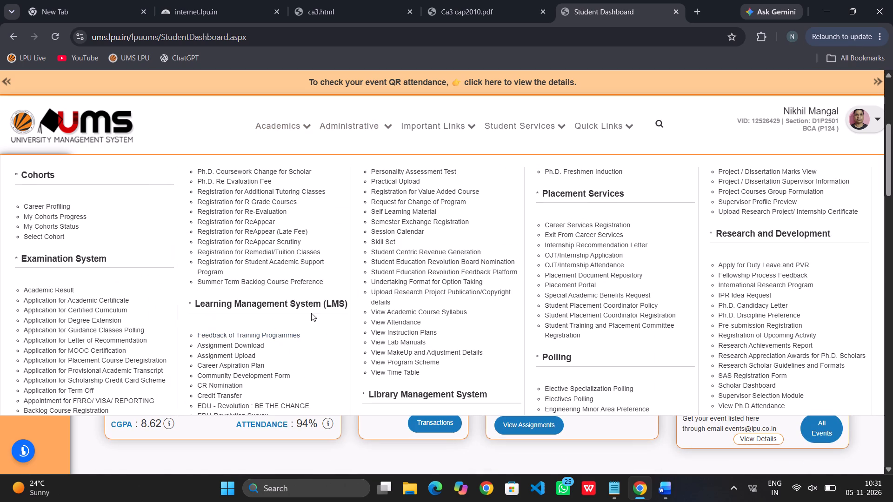
click(399, 178)
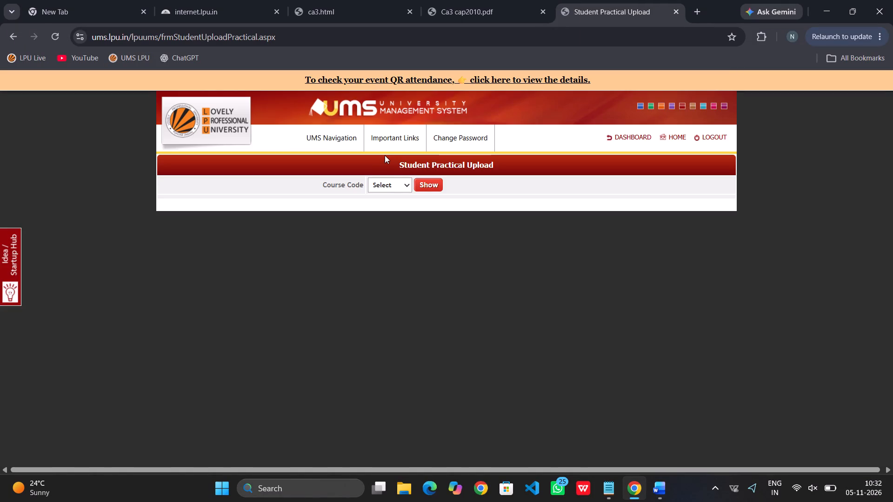
Show the practicals for course code CAP2010 on the Student Practical Upload page.
click(386, 179)
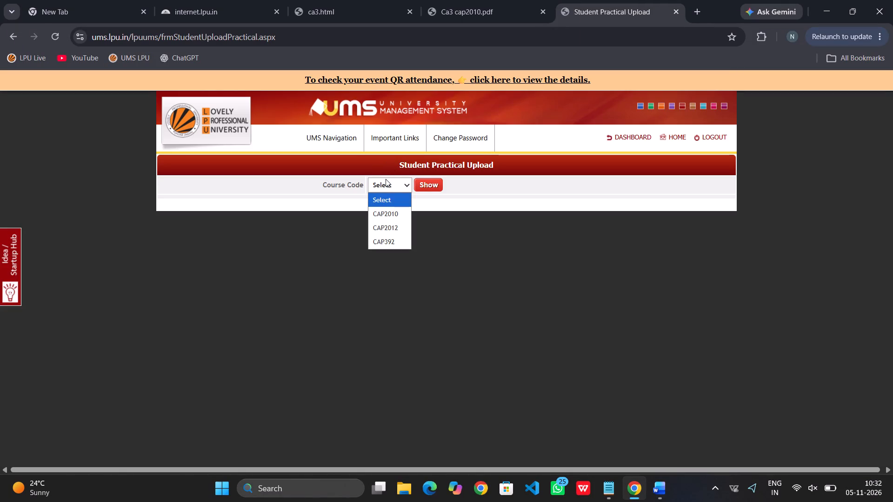
click(387, 209)
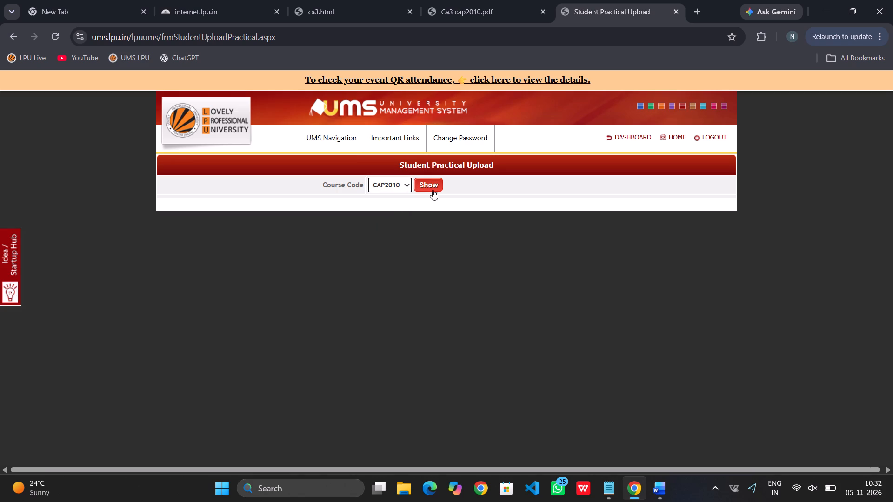
click(433, 189)
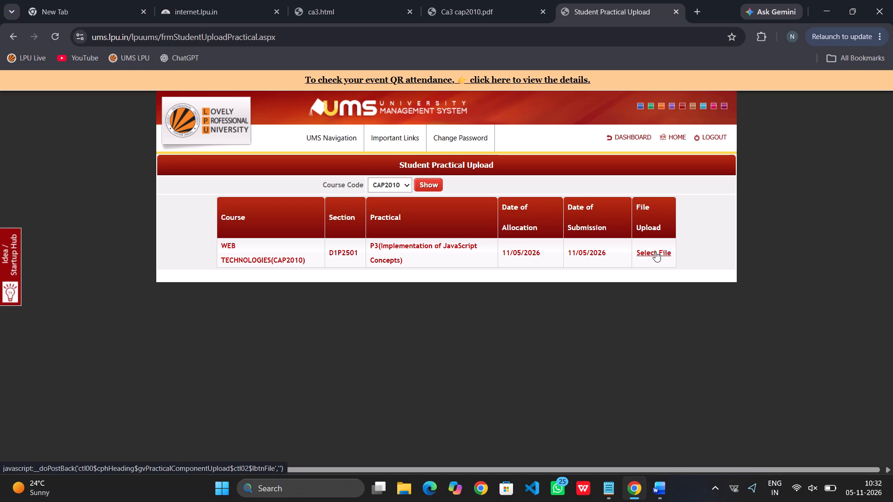
Upload Ca3 cap2010.pdf from D: Lpu Notes, sem-3-pdfs, for practical P3 (Implementation of JavaScript Concepts).
click(655, 251)
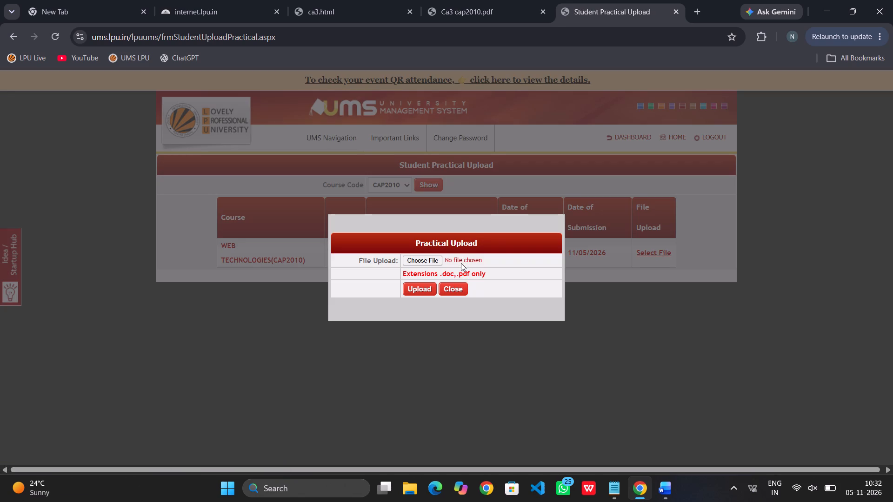
click(460, 263)
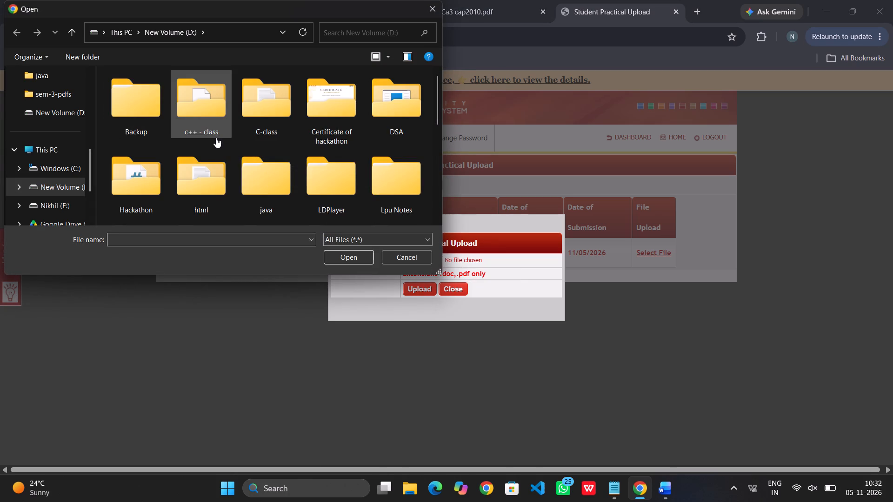
scroll(215, 138, down, 1)
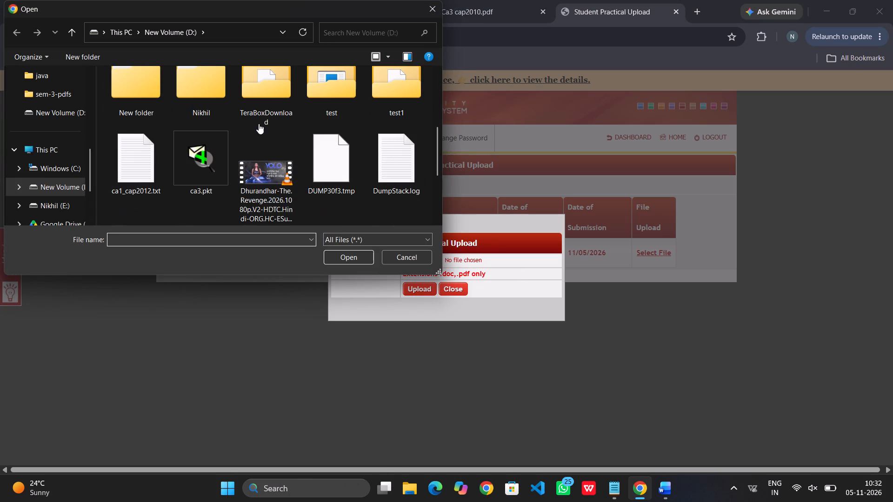
scroll(354, 115, up, 1)
click(399, 188)
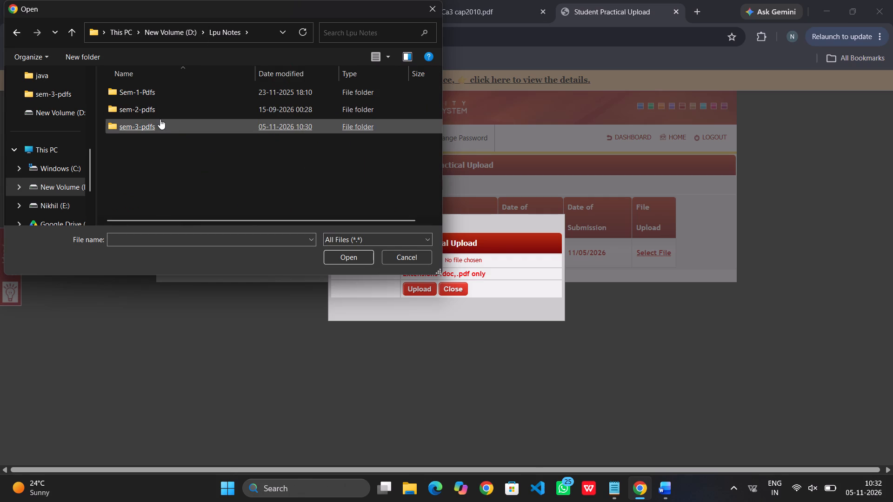
click(160, 119)
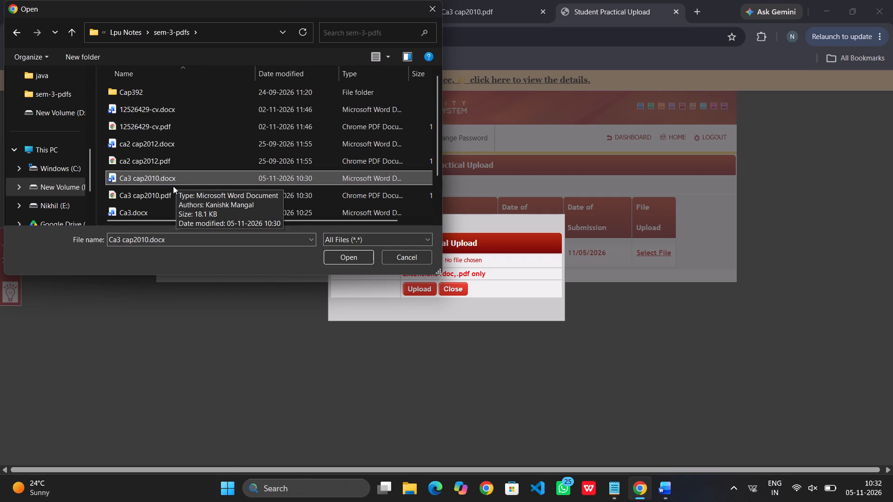
click(171, 196)
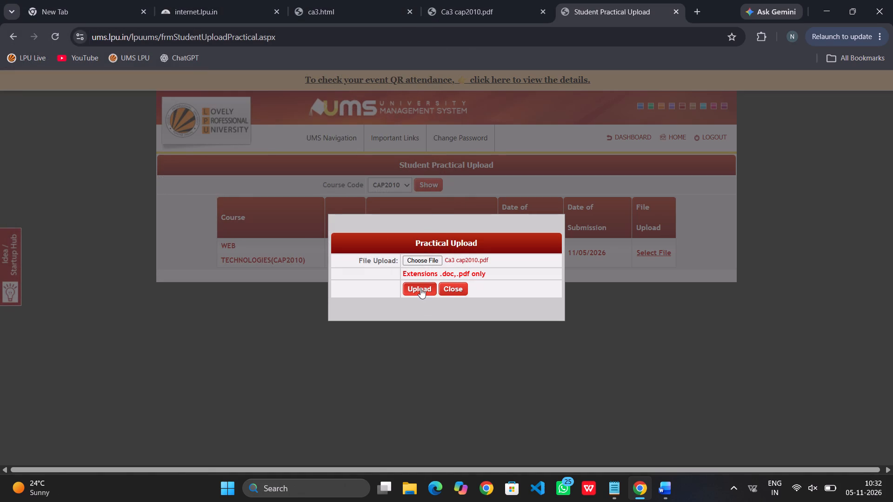
click(420, 288)
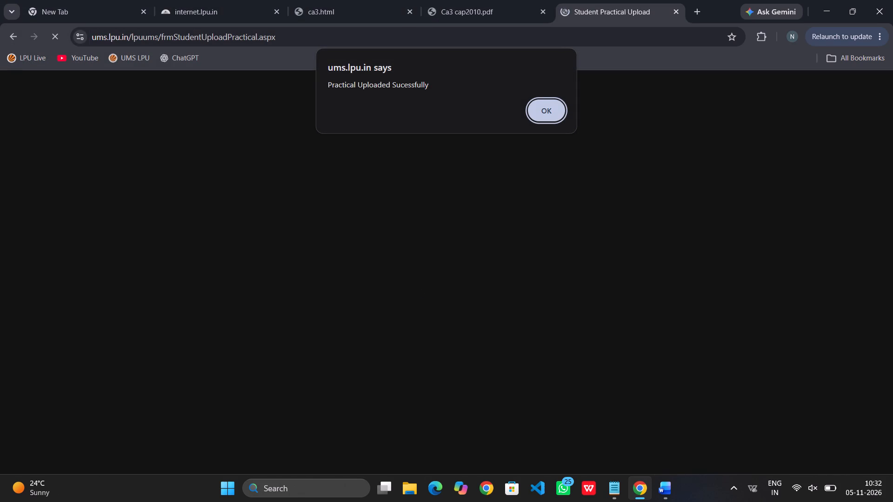
click(534, 114)
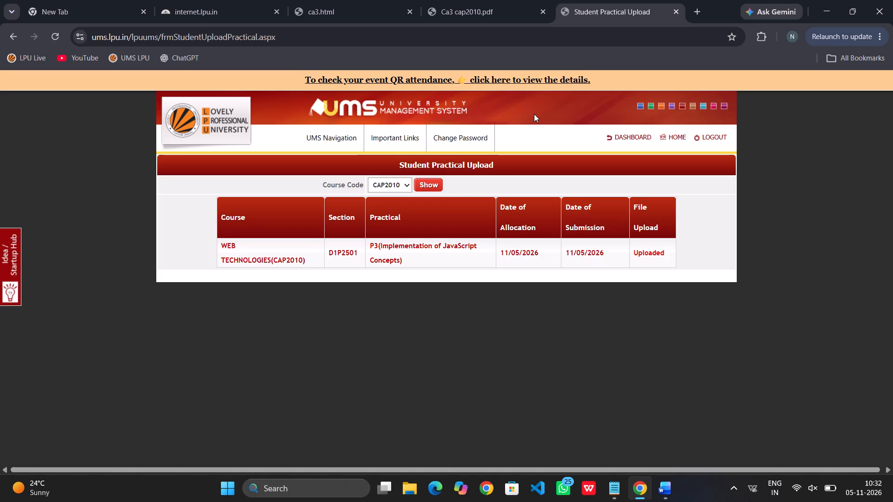
Go back from the Student Practical Upload page to the student dashboard.
click(11, 39)
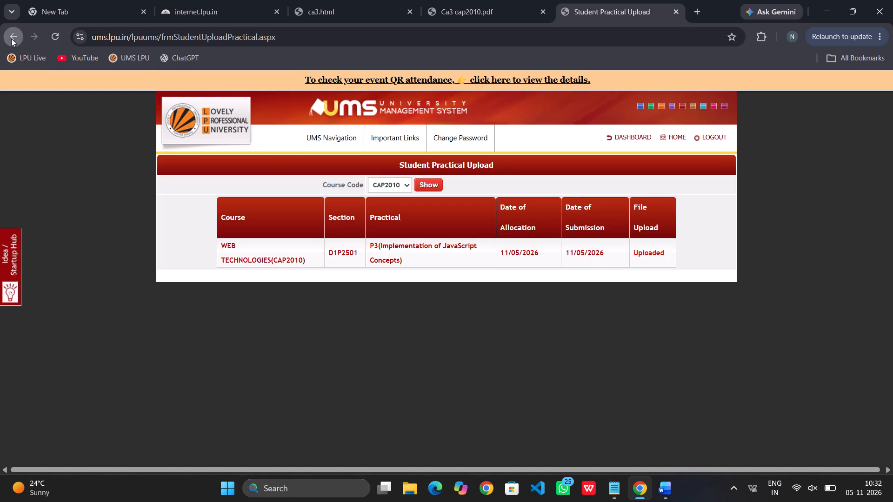
click(11, 39)
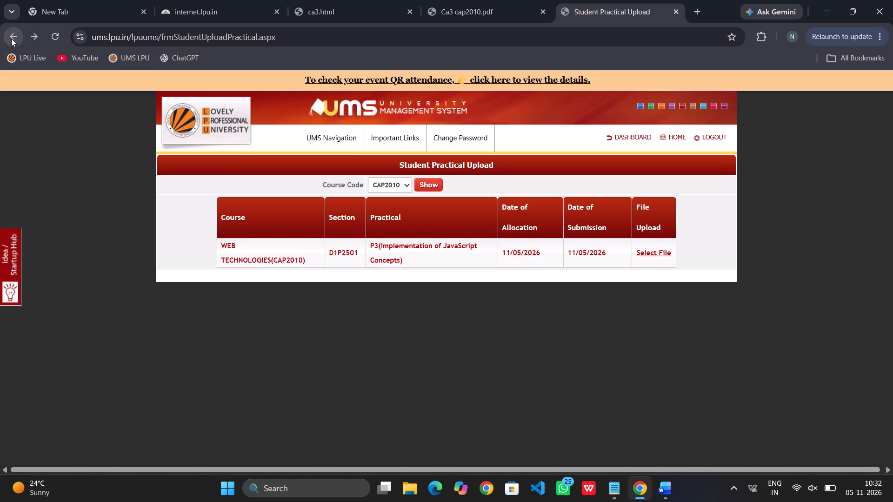
click(11, 39)
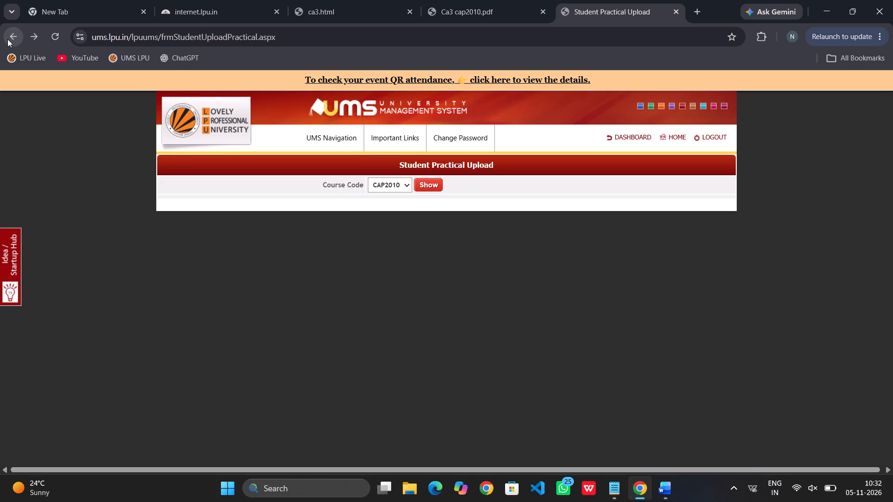
click(7, 39)
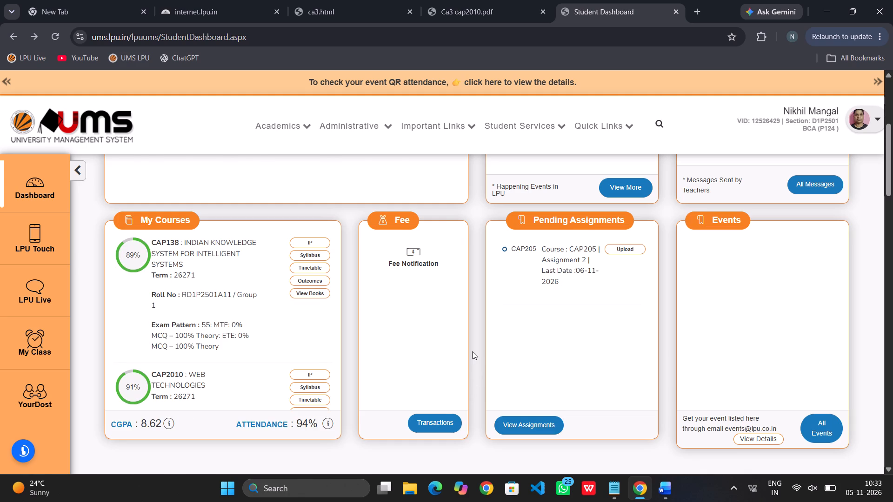
Look over the student dashboard and open the Date Sheet from its Important Links.
scroll(472, 351, up, 3)
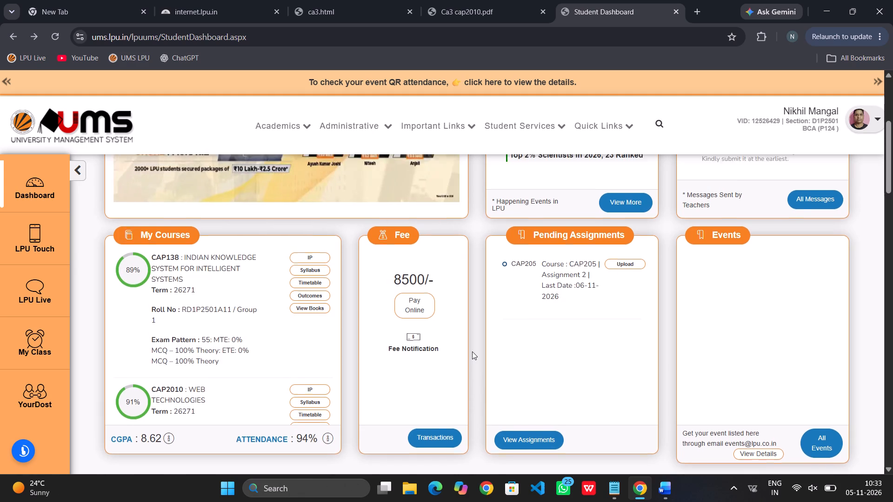
scroll(472, 351, up, 1)
scroll(472, 351, down, 1)
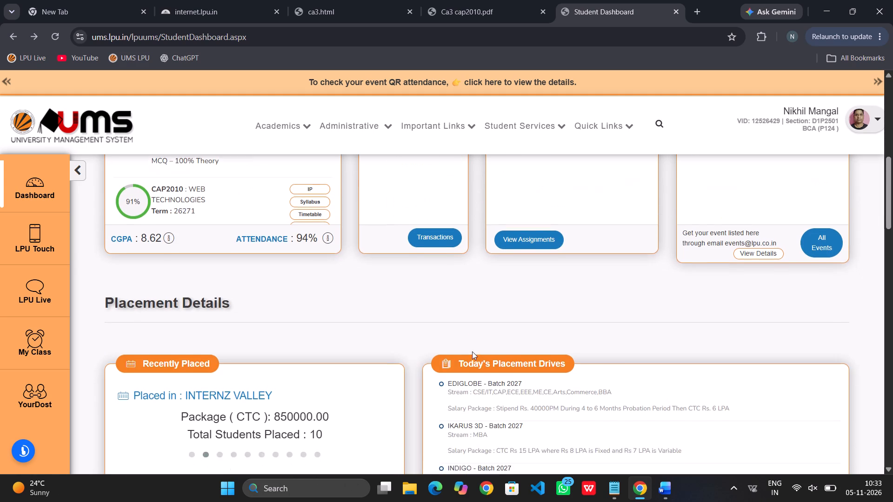
scroll(472, 351, down, 1)
scroll(406, 344, up, 2)
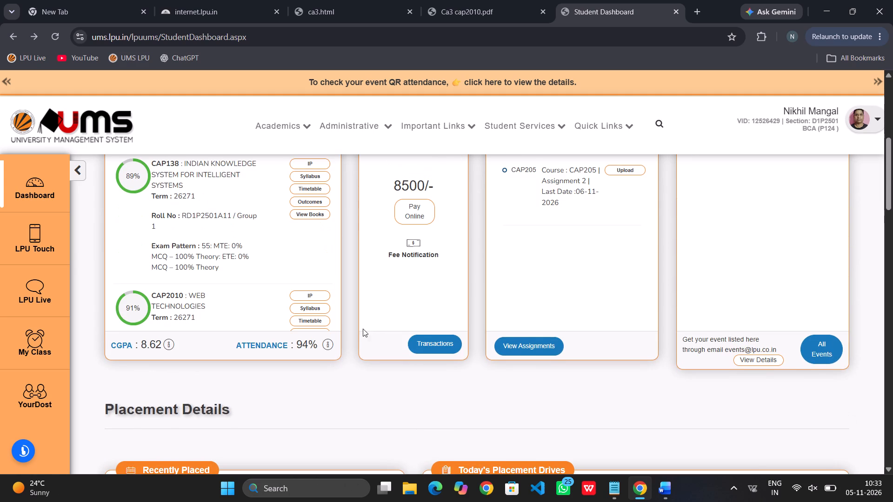
scroll(341, 342, up, 8)
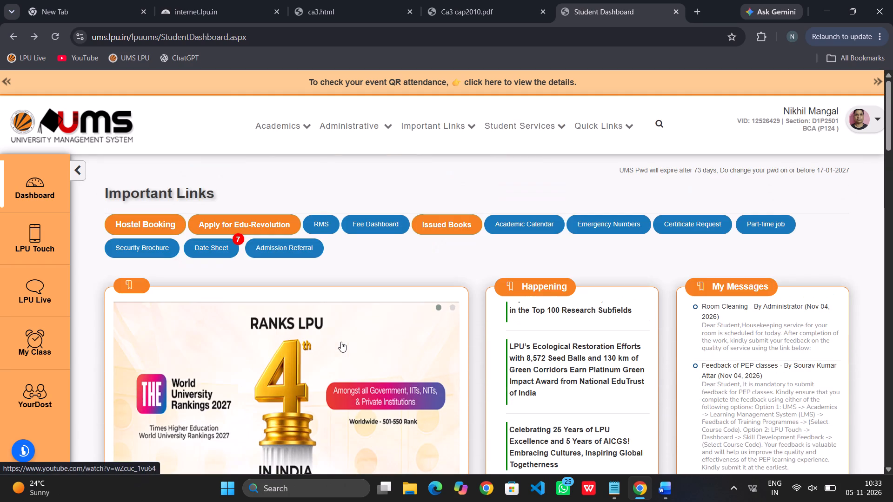
scroll(341, 342, up, 1)
click(223, 247)
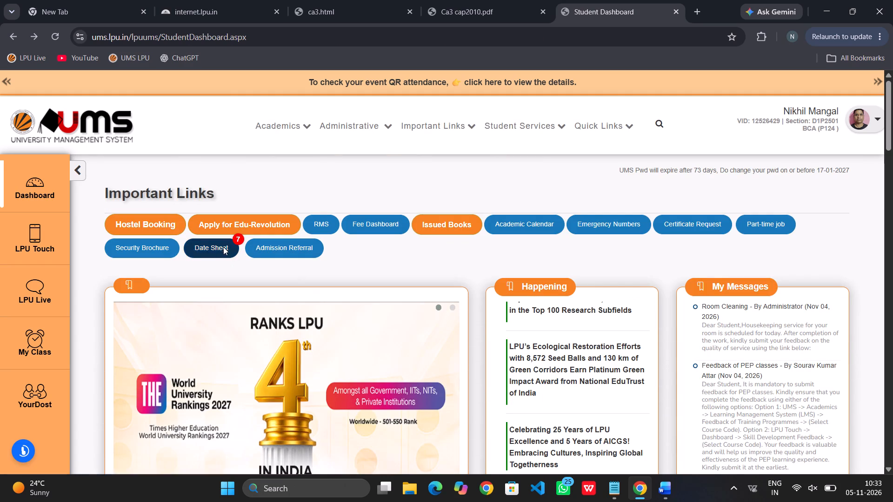
scroll(408, 344, down, 1)
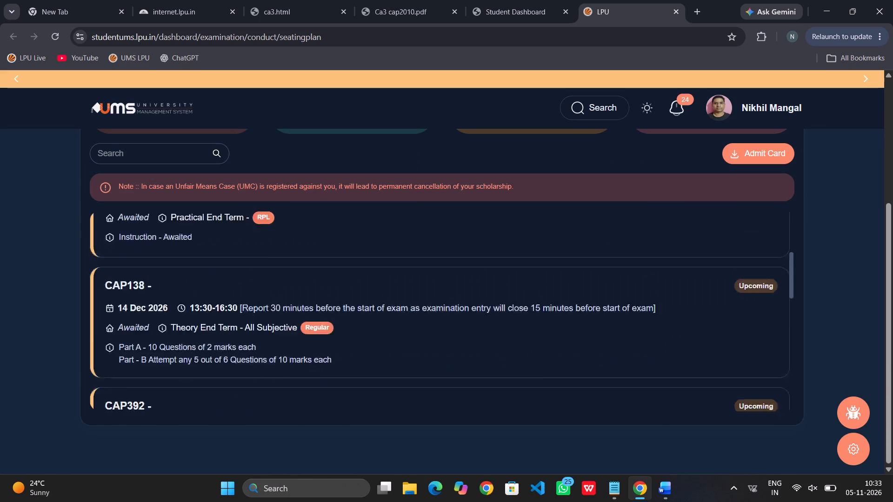
scroll(360, 376, up, 1)
scroll(360, 376, down, 14)
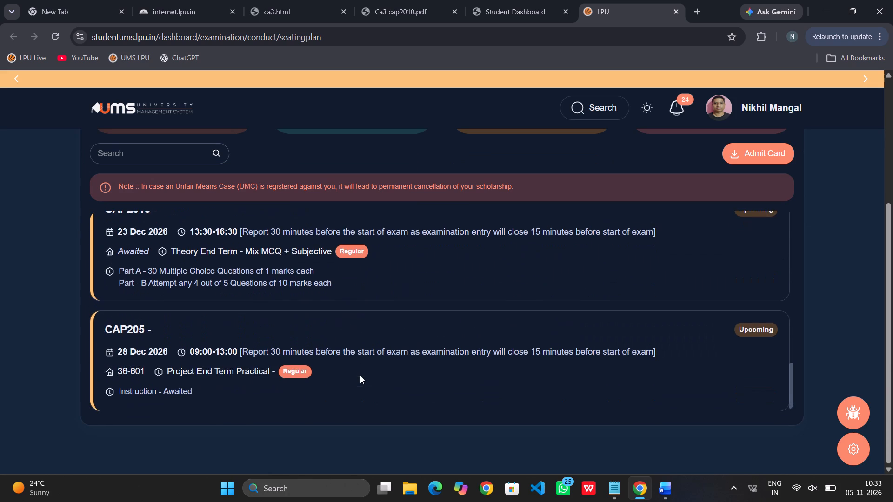
scroll(360, 376, up, 10)
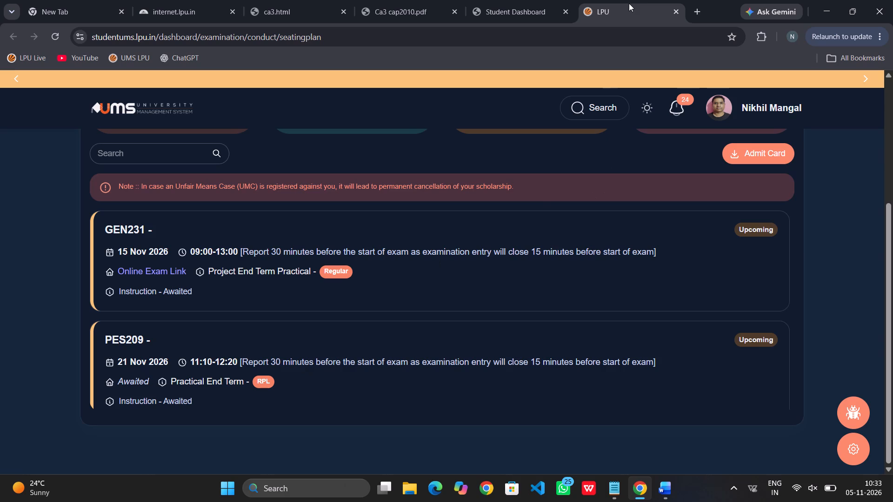
click(677, 10)
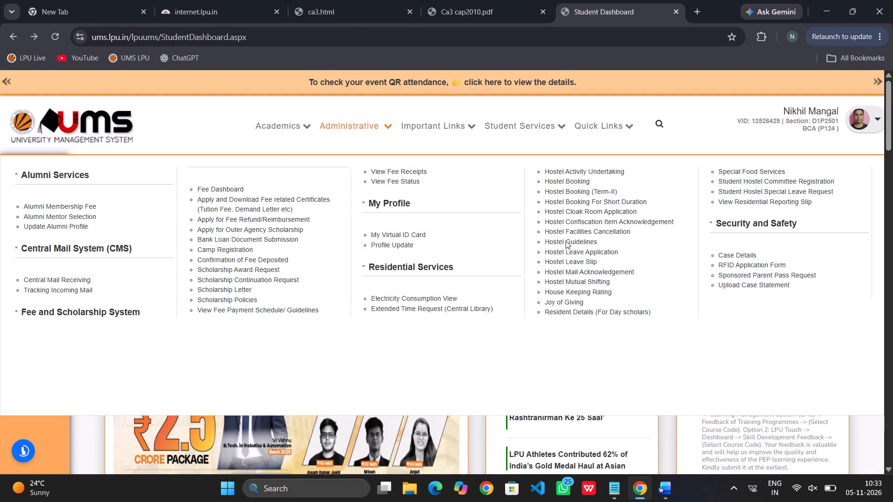
Open the Hostel Leave Application page and check the total and availed counts for day and night leave.
click(581, 250)
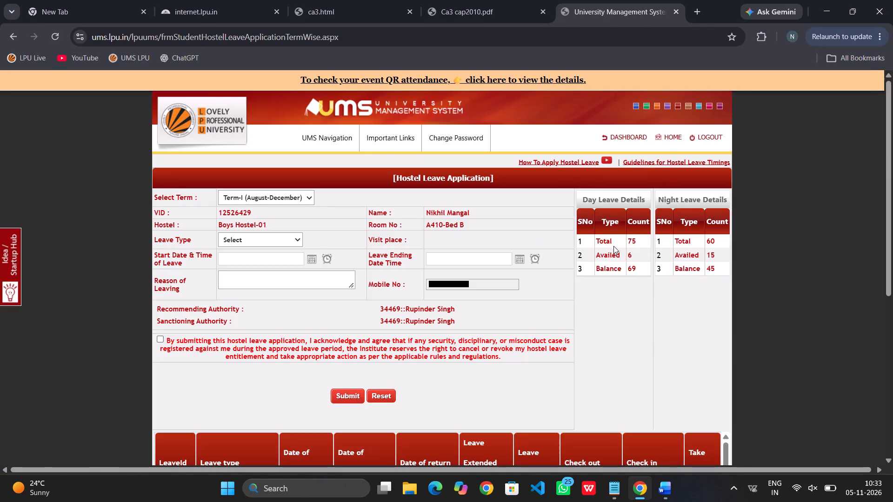
drag(624, 240, 639, 238)
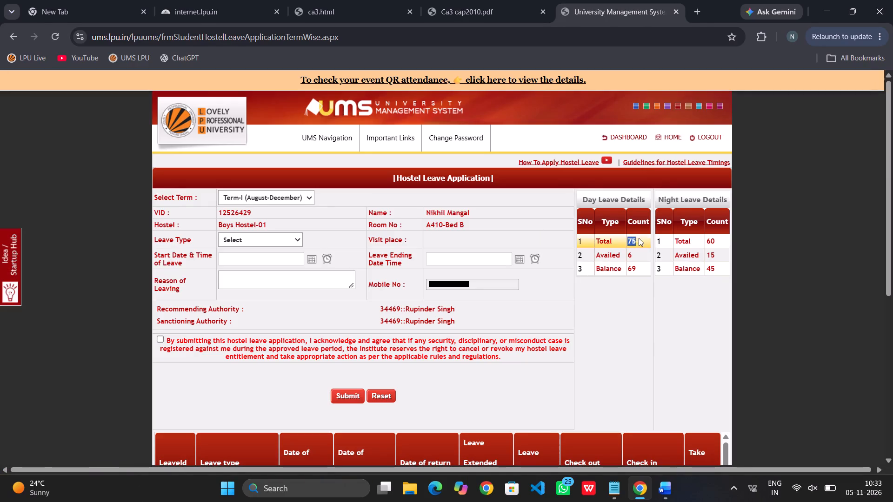
click(639, 238)
drag(704, 242, 720, 242)
click(720, 242)
drag(717, 255, 697, 254)
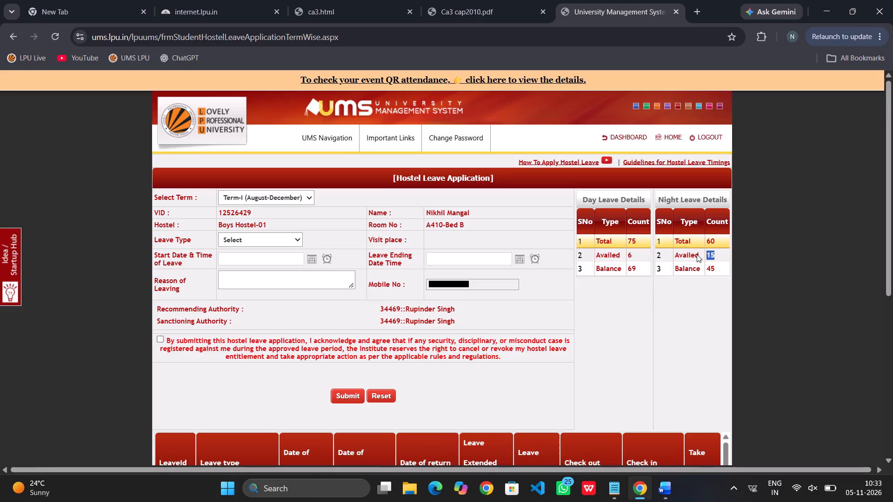
drag(697, 254, 696, 254)
click(696, 254)
click(686, 278)
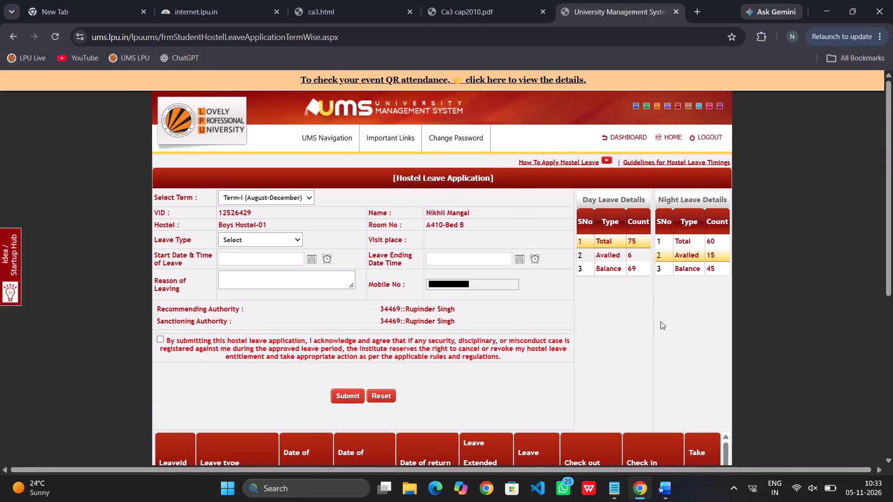
Examine the hostel leave history table, including leave types, dates and check-in times, and return to the student dashboard.
scroll(660, 321, down, 5)
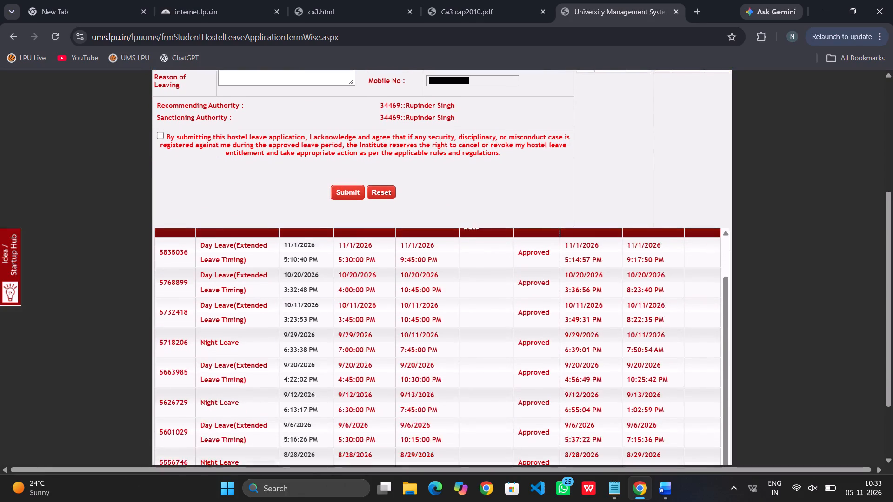
scroll(660, 321, down, 3)
scroll(660, 321, up, 1)
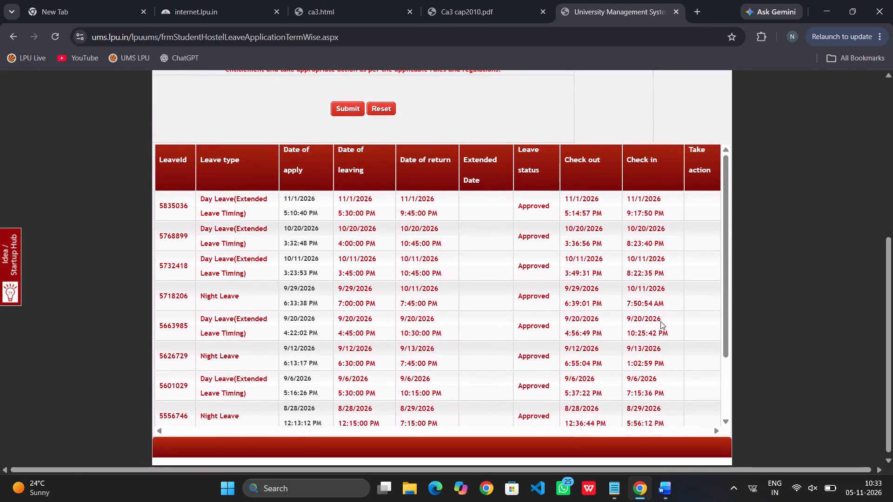
scroll(660, 321, up, 2)
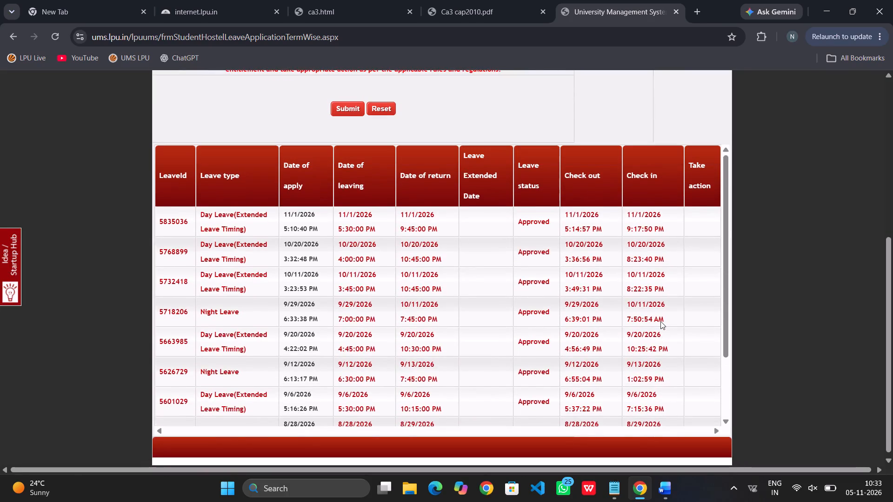
scroll(660, 321, up, 2)
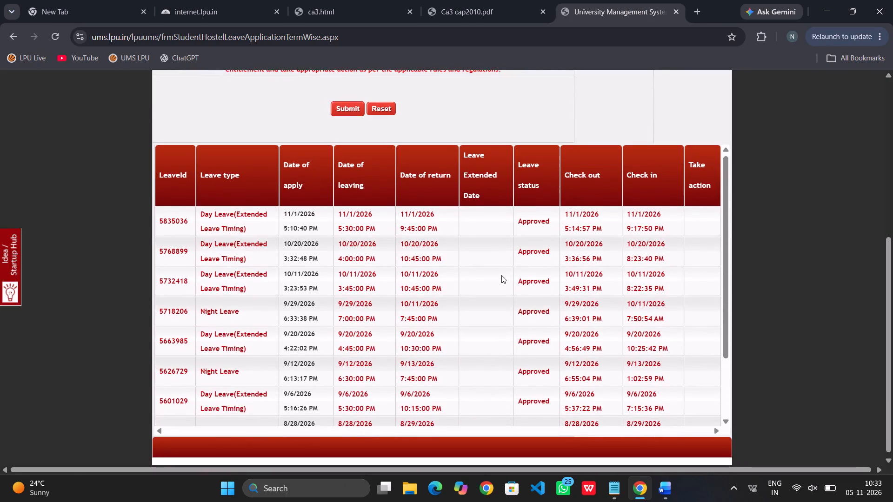
scroll(355, 272, down, 4)
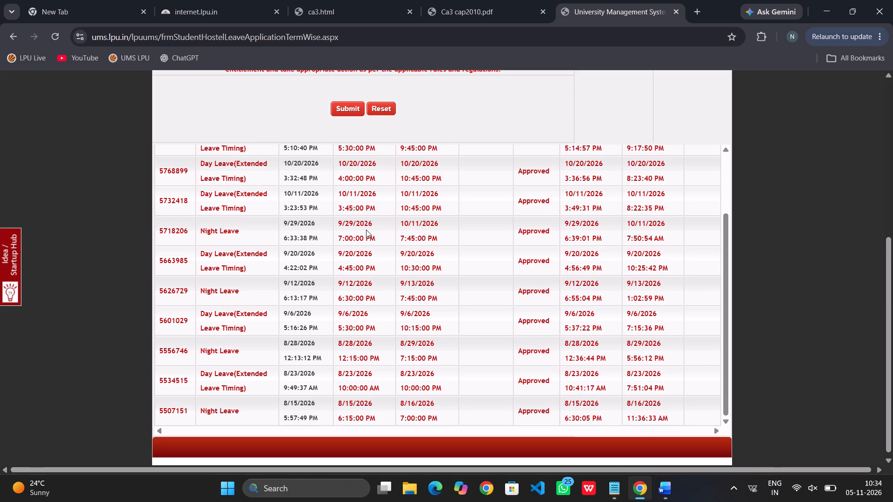
scroll(357, 226, down, 6)
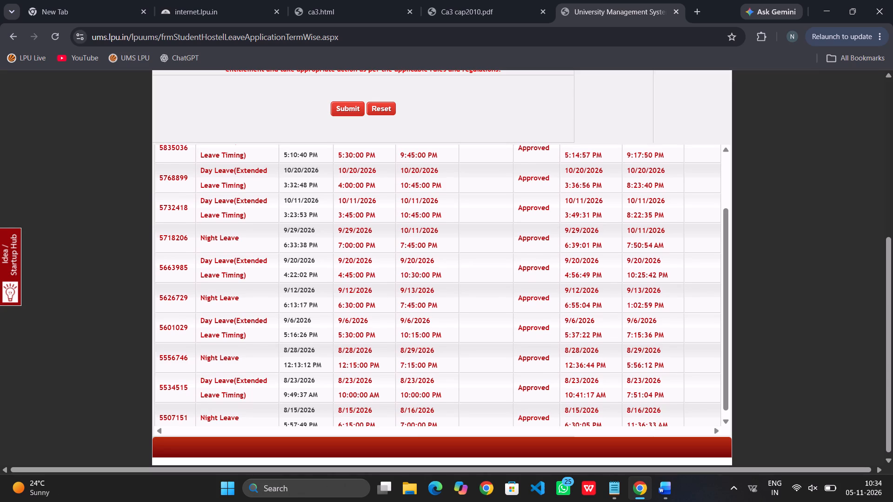
scroll(357, 226, down, 1)
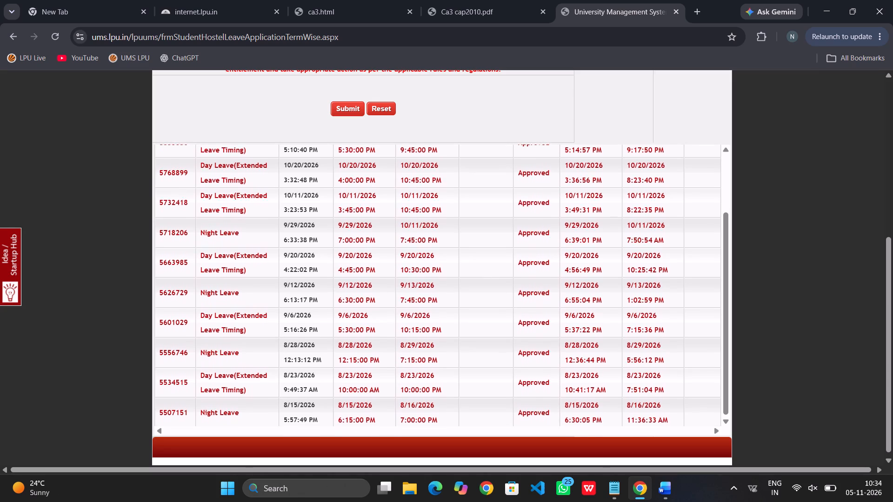
scroll(357, 226, down, 1)
scroll(357, 226, up, 9)
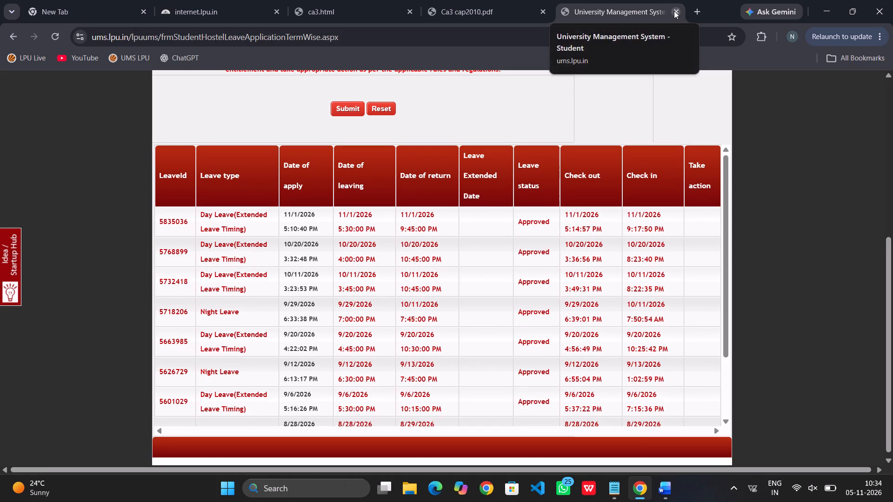
click(13, 36)
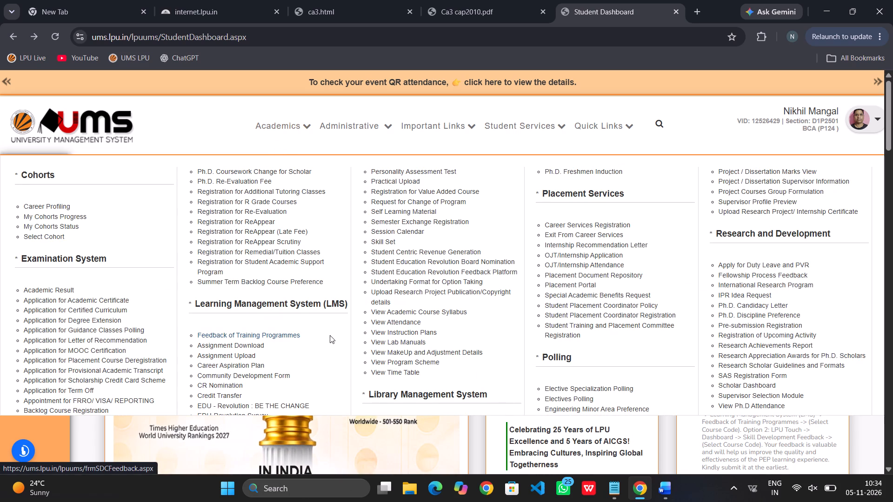
Look over the Academics links and the dashboard's courses, fee, pending assignments, placement details and important announcements.
scroll(336, 337, down, 4)
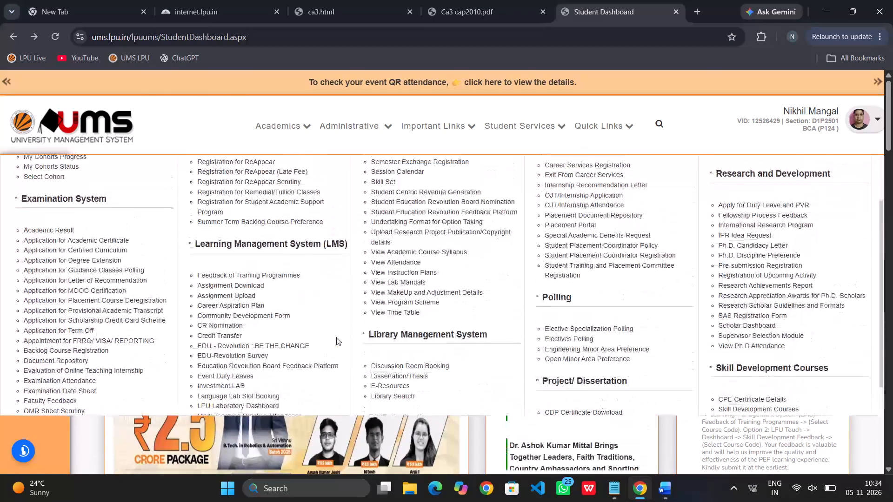
scroll(336, 337, down, 3)
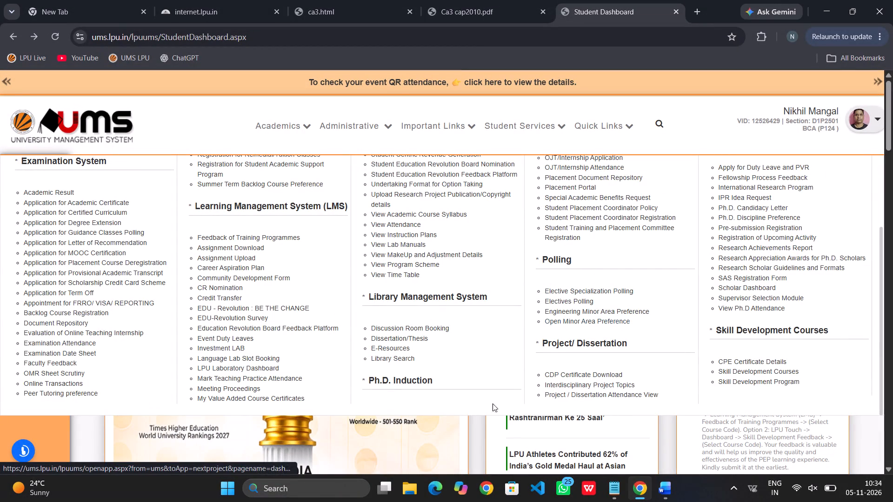
scroll(473, 430, down, 1)
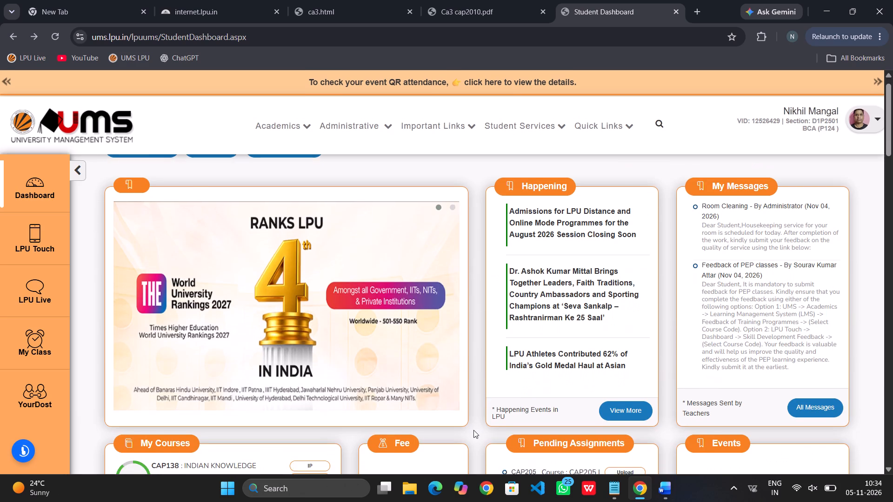
scroll(473, 430, down, 1)
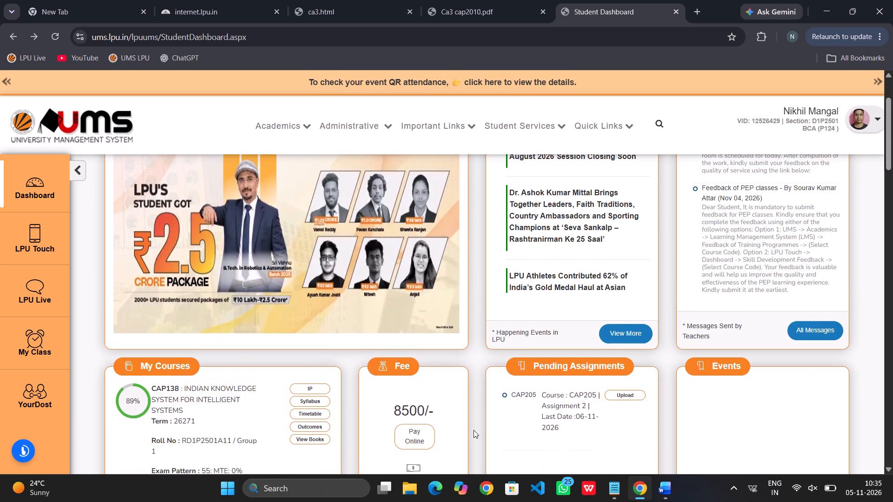
scroll(473, 430, down, 3)
scroll(473, 430, up, 1)
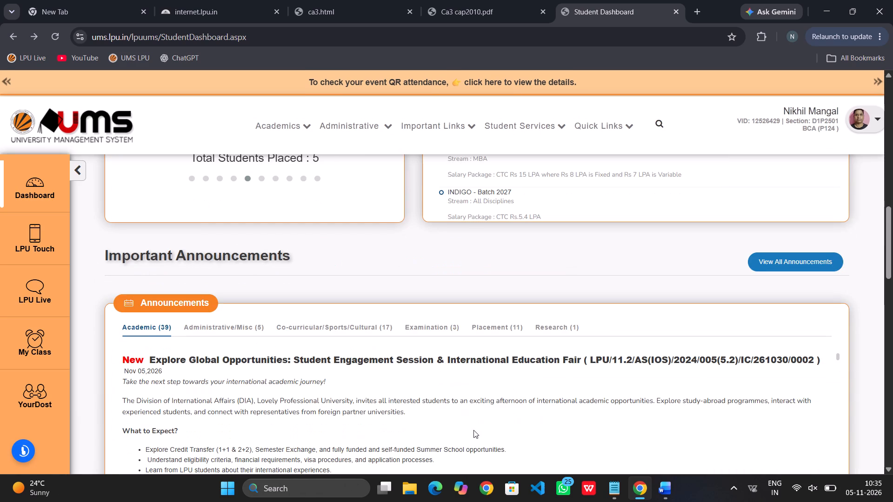
scroll(408, 267, right, 1)
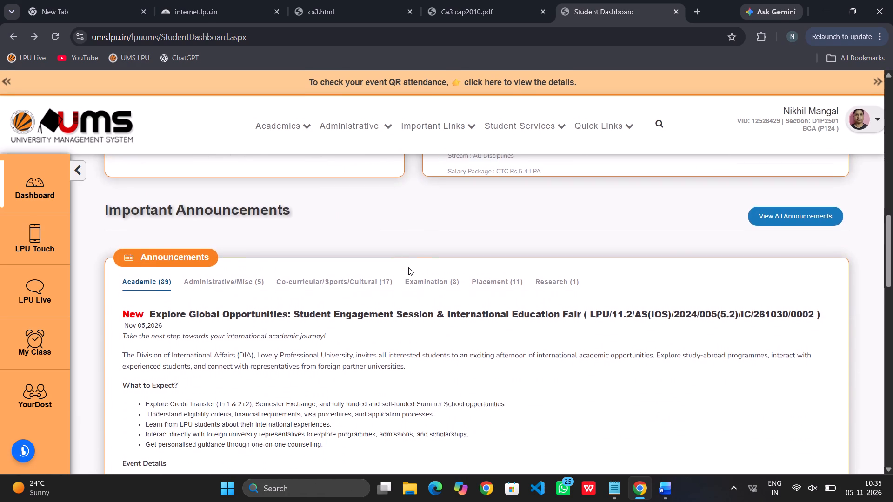
scroll(408, 267, right, 1)
scroll(408, 267, up, 5)
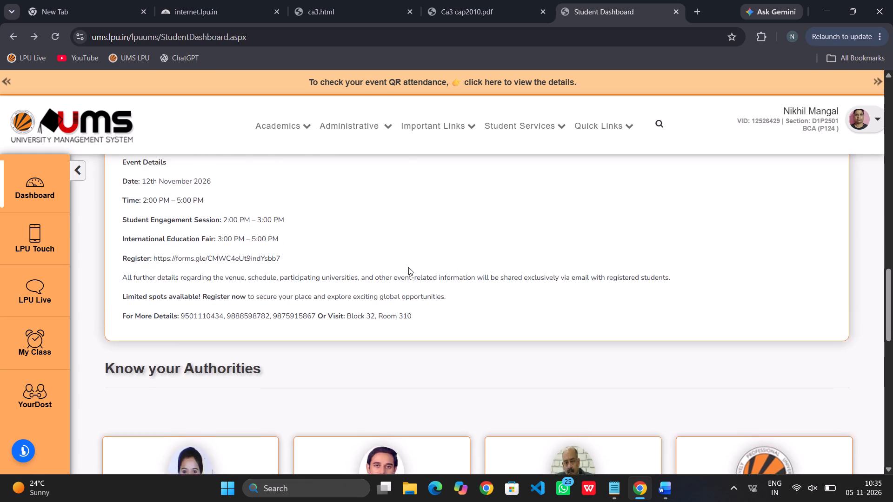
scroll(408, 267, up, 2)
scroll(408, 267, down, 3)
scroll(408, 267, up, 2)
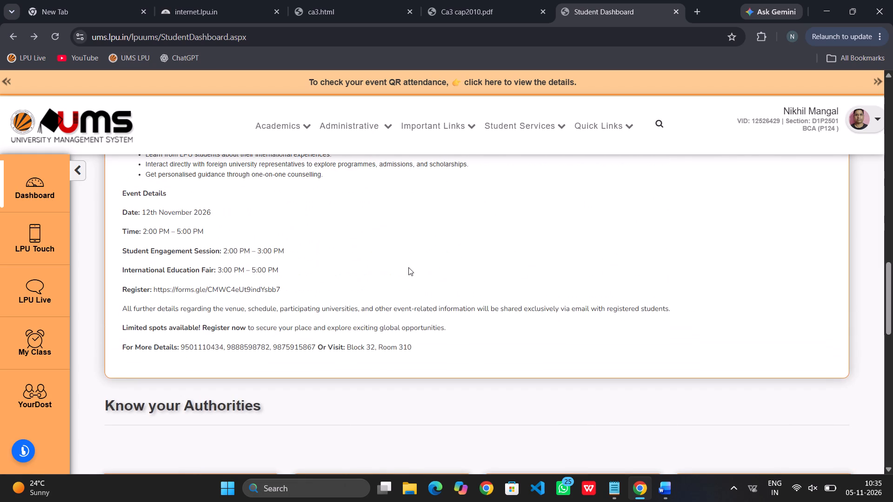
scroll(408, 267, up, 5)
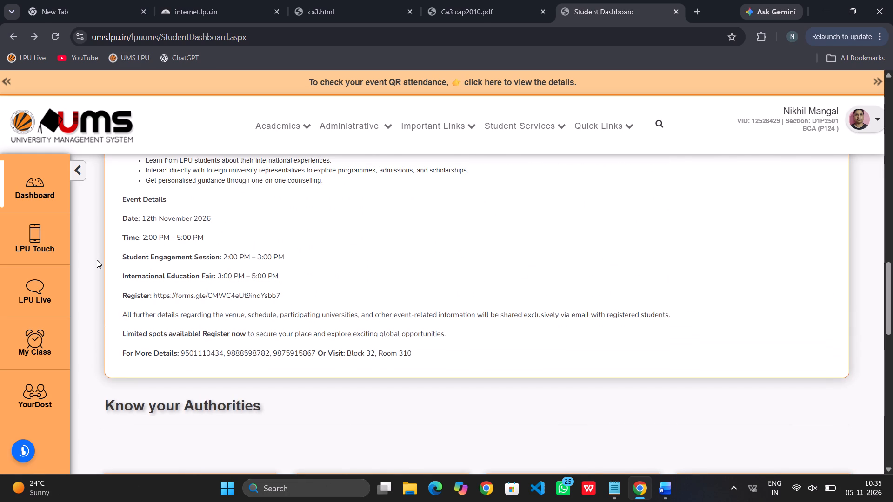
scroll(90, 260, up, 7)
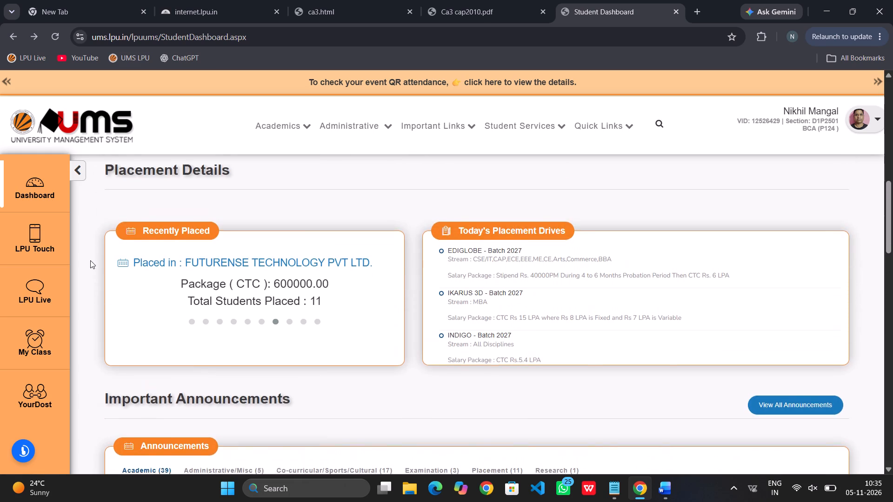
scroll(90, 260, up, 2)
scroll(316, 188, up, 3)
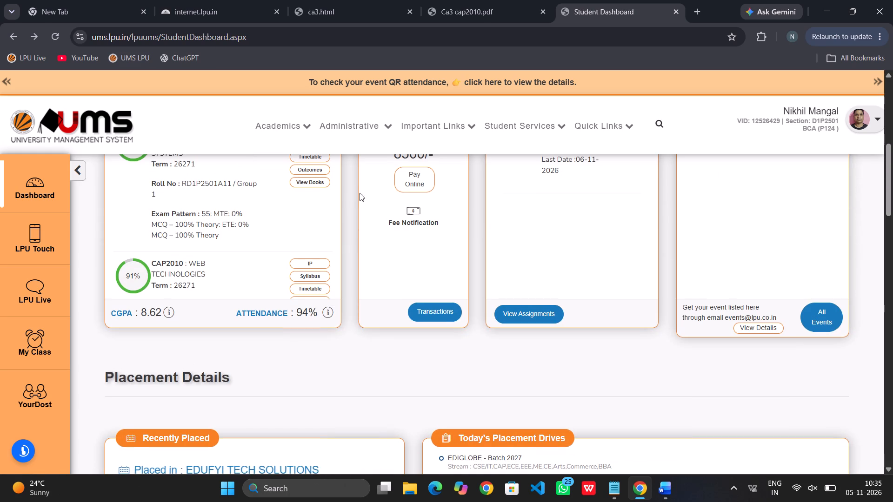
scroll(347, 194, up, 2)
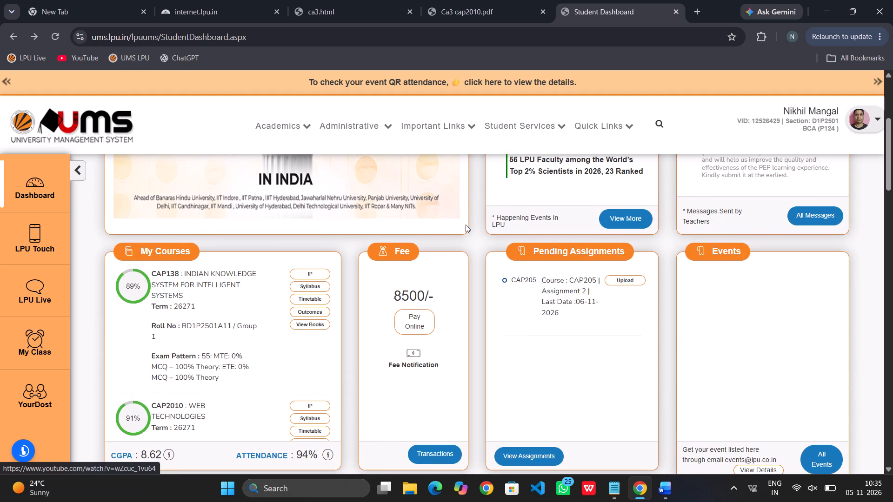
Look through the Academics links, including the Examination System, Learning Management System and Library Management System groups.
scroll(473, 234, up, 5)
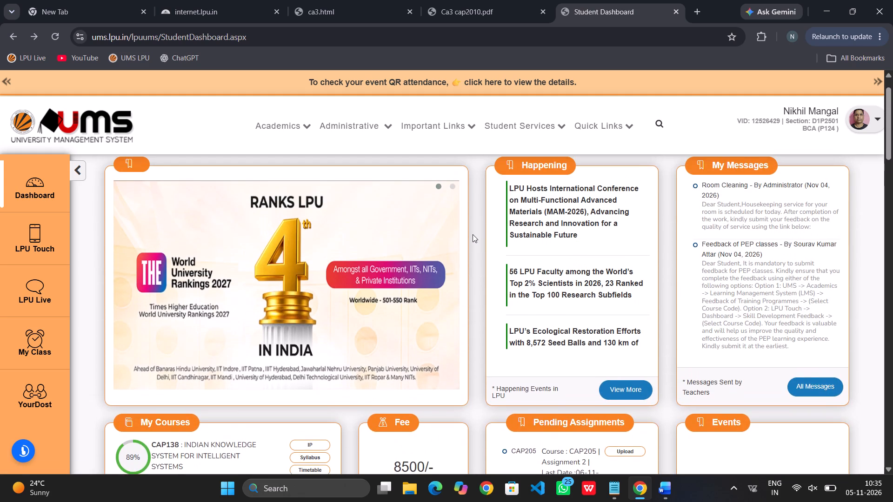
scroll(473, 234, up, 3)
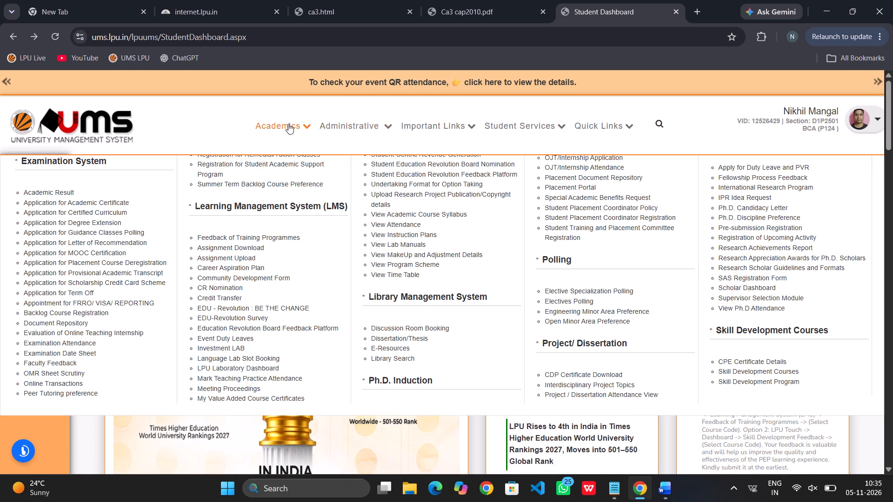
scroll(265, 284, down, 3)
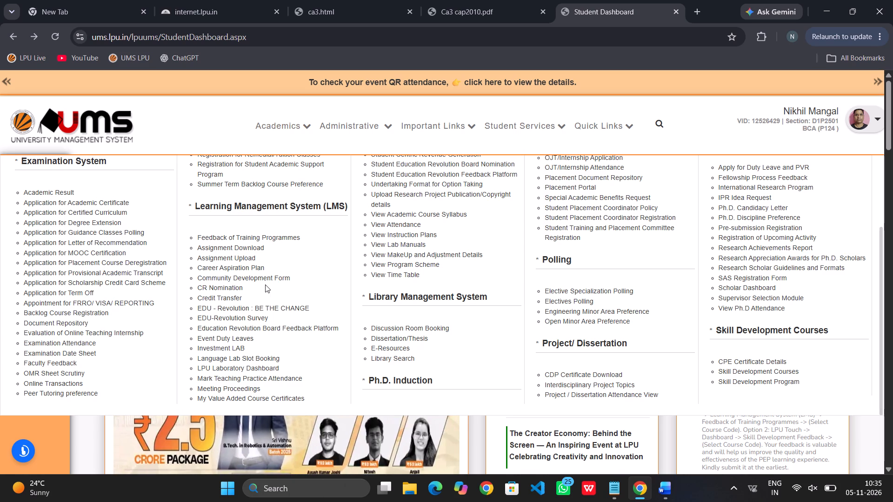
scroll(265, 284, down, 1)
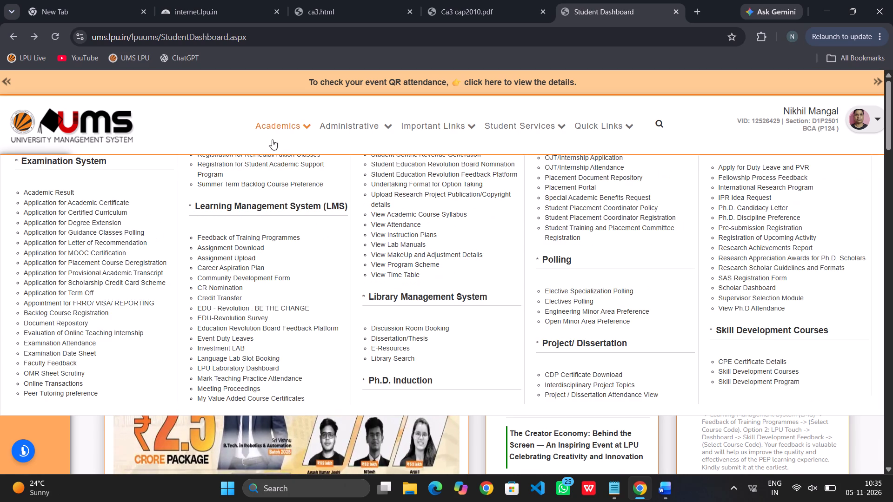
scroll(415, 352, down, 1)
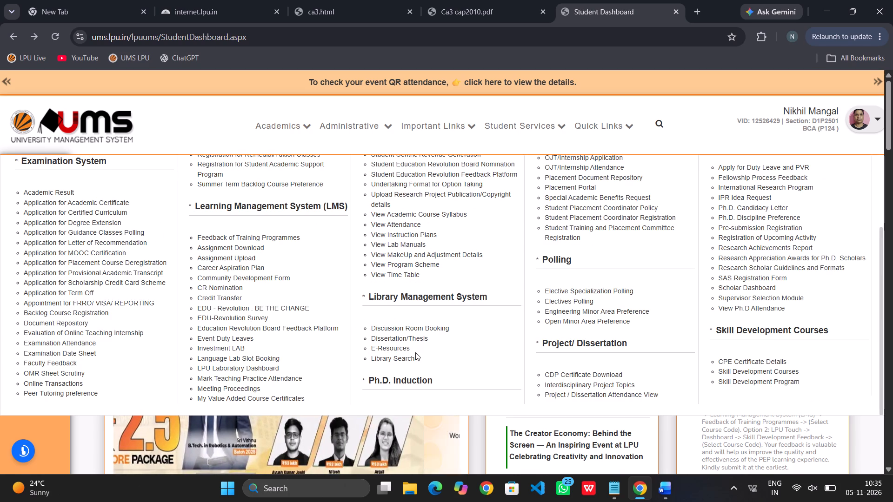
scroll(415, 352, down, 4)
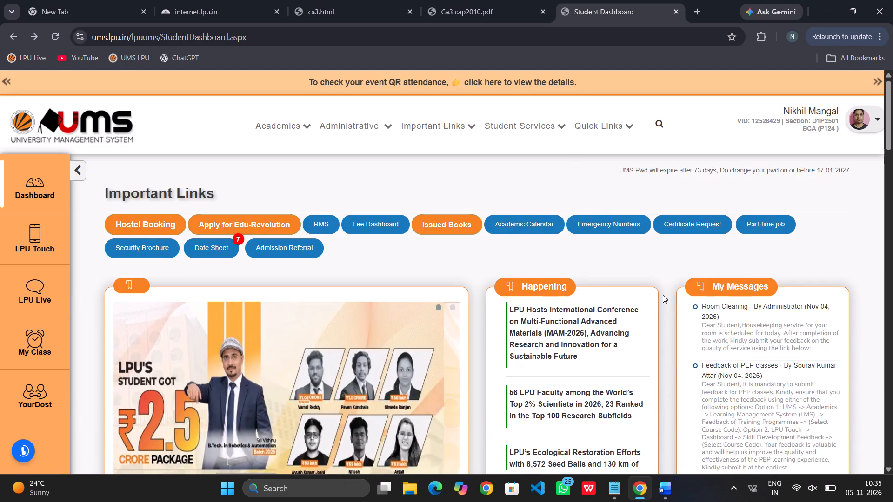
Review the dashboard's important links, courses, CGPA, attendance, fee, pending assignments and placement details.
scroll(663, 295, down, 3)
scroll(663, 295, up, 3)
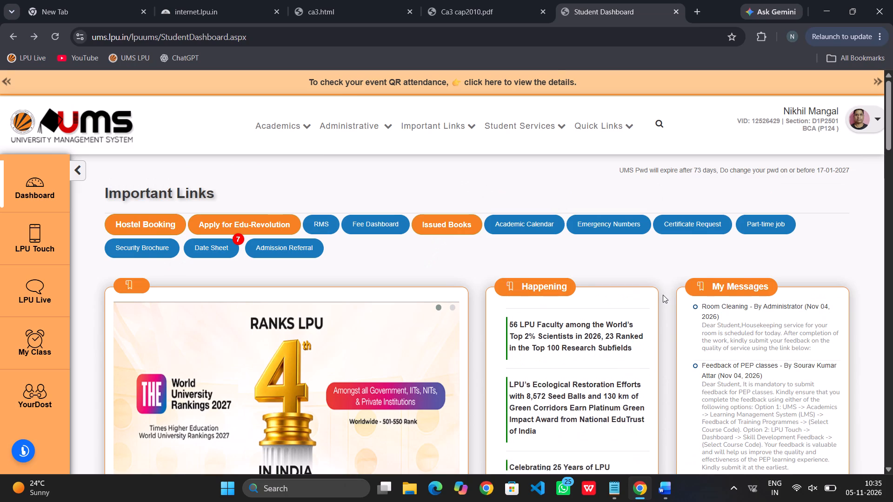
scroll(663, 295, down, 6)
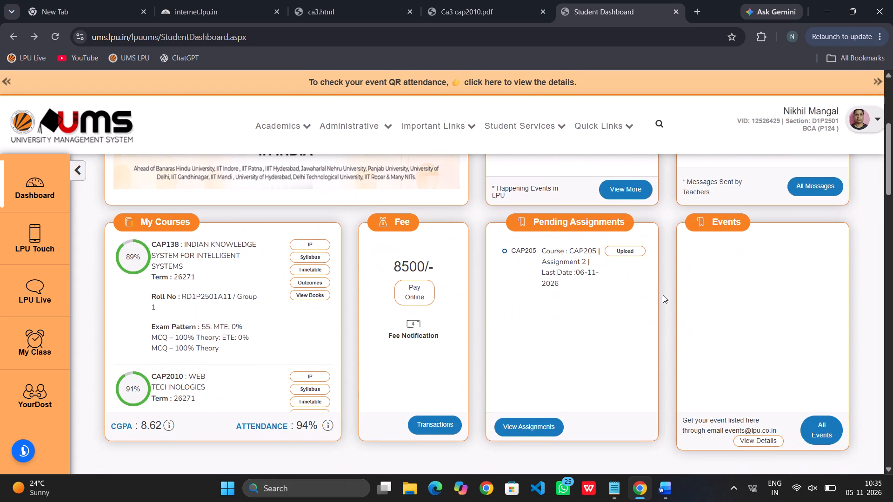
scroll(663, 295, down, 2)
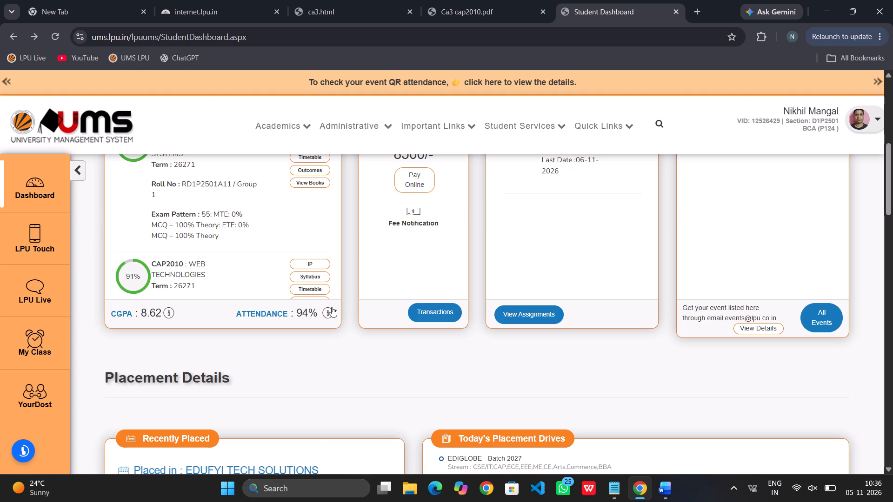
scroll(351, 300, down, 3)
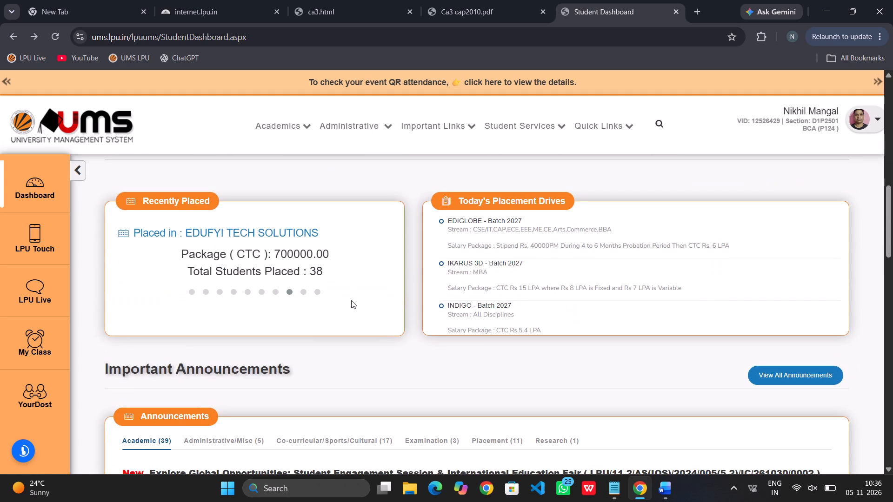
Read through the Academic announcements on the dashboard, down to the on-campus psychiatric consultation notice.
scroll(410, 310, down, 5)
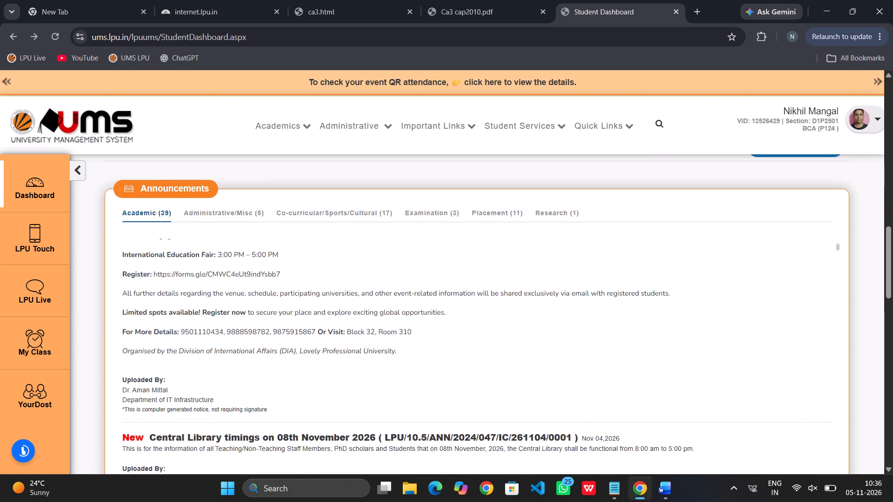
scroll(410, 310, down, 9)
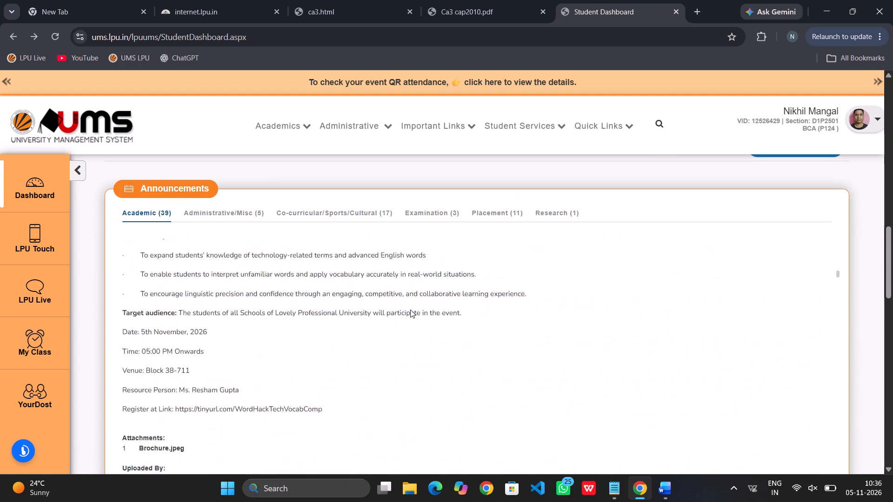
scroll(410, 310, down, 8)
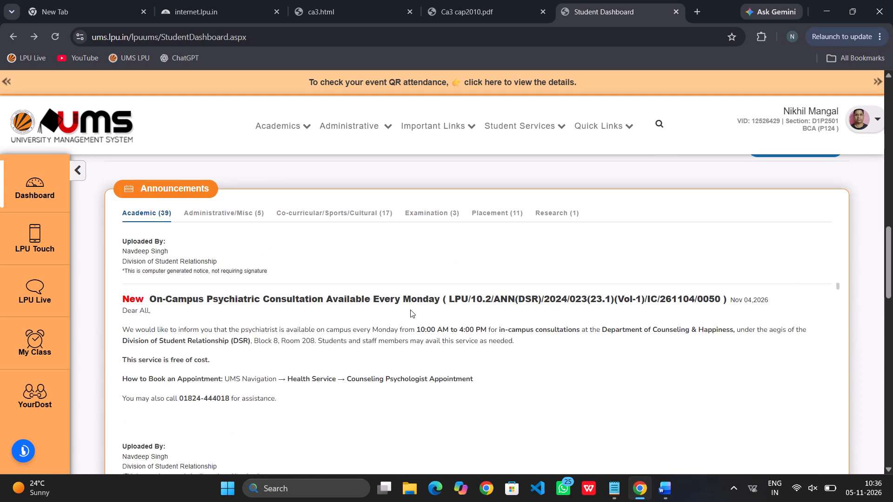
scroll(410, 310, down, 1)
drag(293, 333, 360, 349)
click(360, 349)
scroll(339, 347, down, 1)
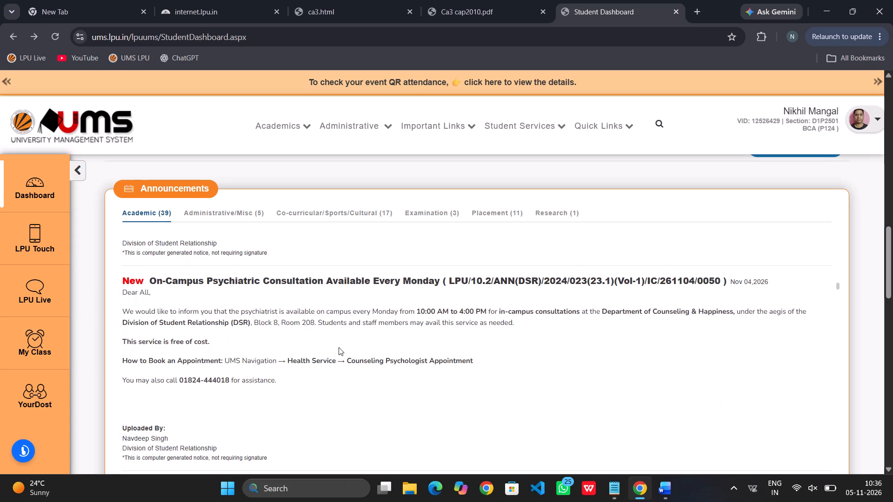
scroll(339, 347, down, 4)
Minimize the browser and the remaining open windows to show the desktop.
click(819, 6)
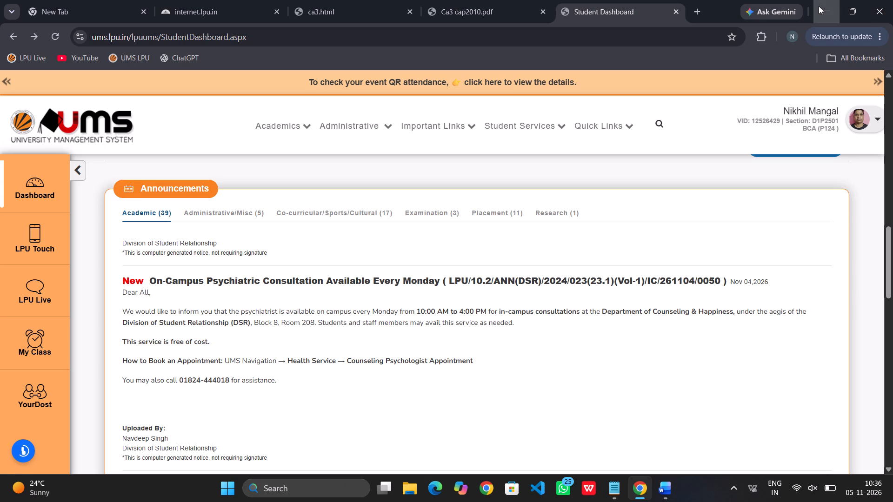
click(819, 6)
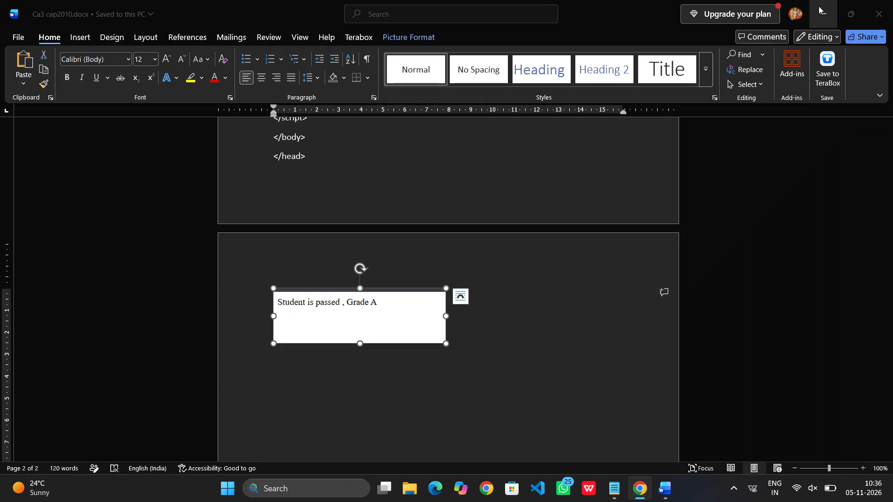
click(824, 11)
click(824, 16)
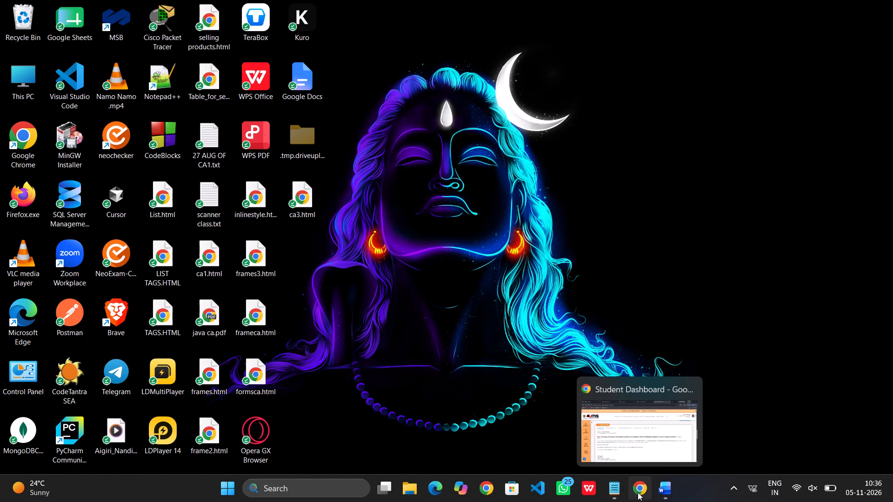
Switch to ca3.html in Notepad and look over the student grade script.
click(637, 414)
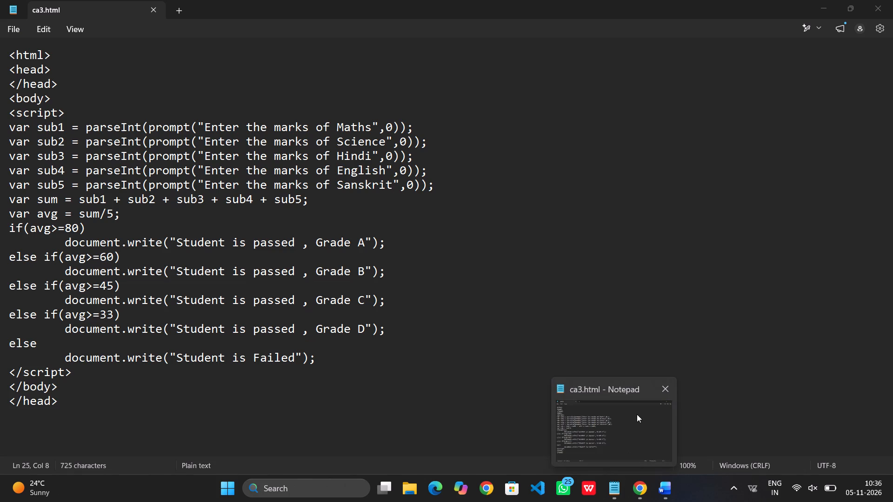
scroll(606, 341, up, 5)
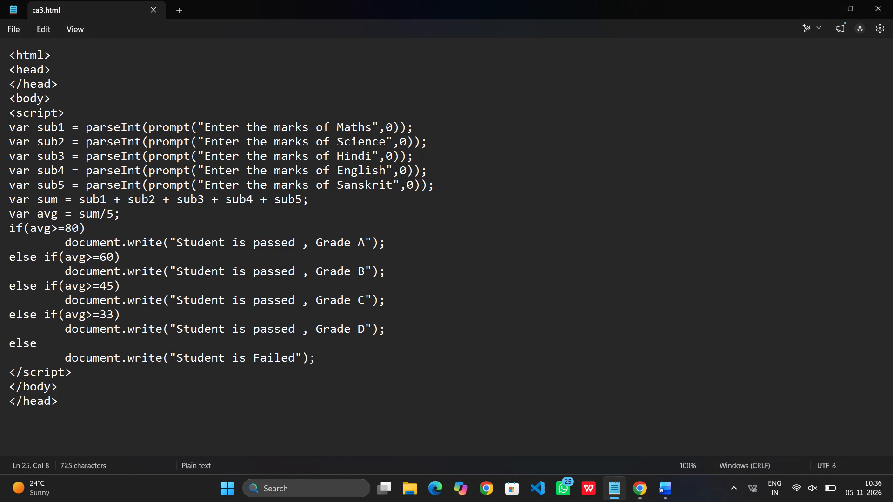
scroll(606, 341, down, 4)
scroll(606, 341, up, 4)
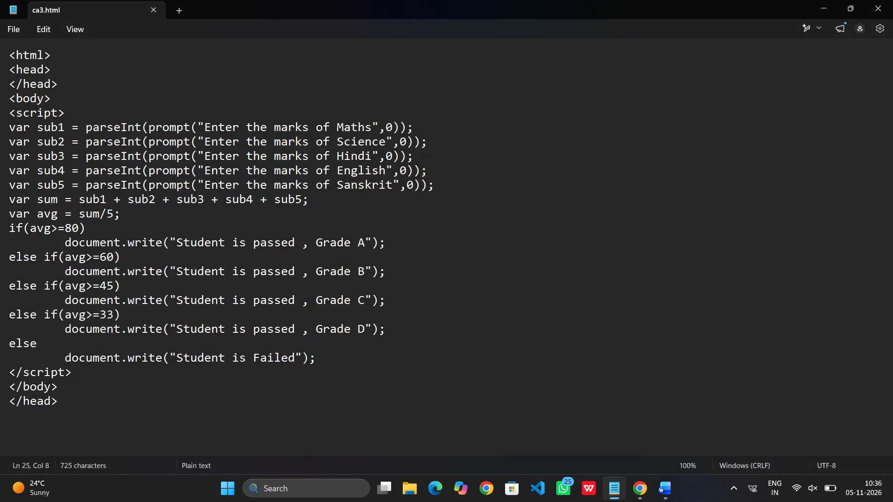